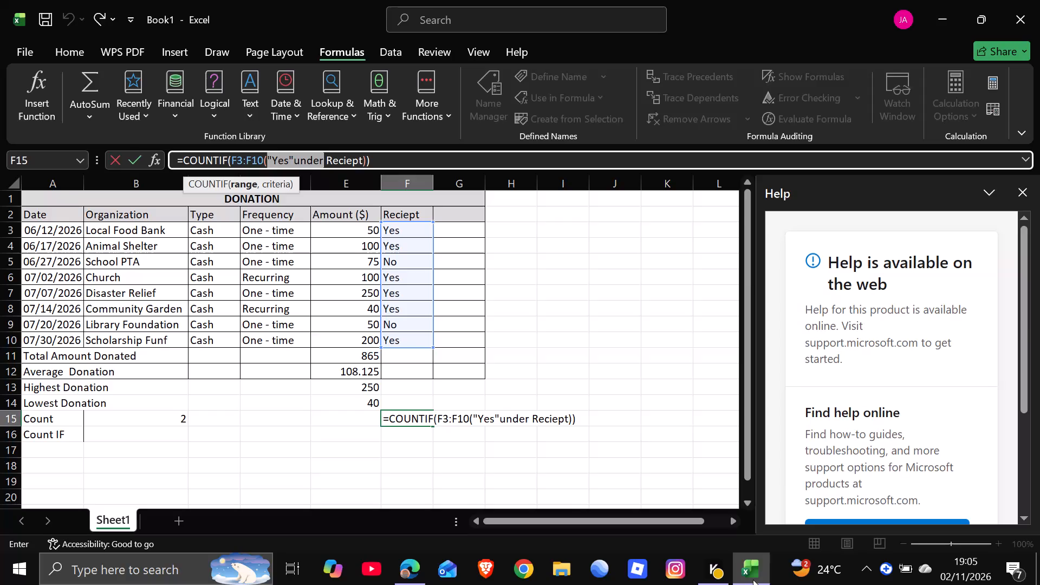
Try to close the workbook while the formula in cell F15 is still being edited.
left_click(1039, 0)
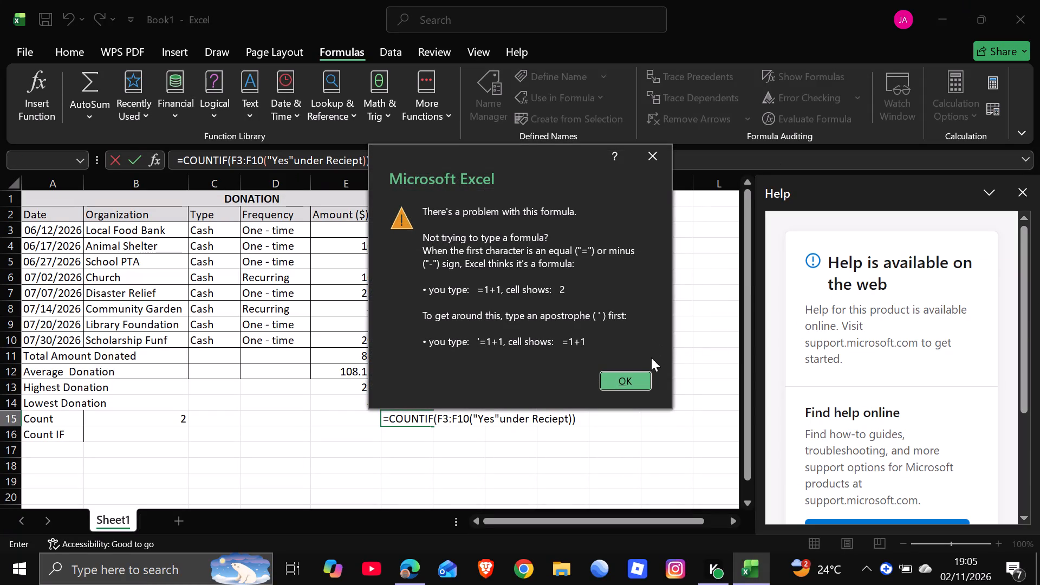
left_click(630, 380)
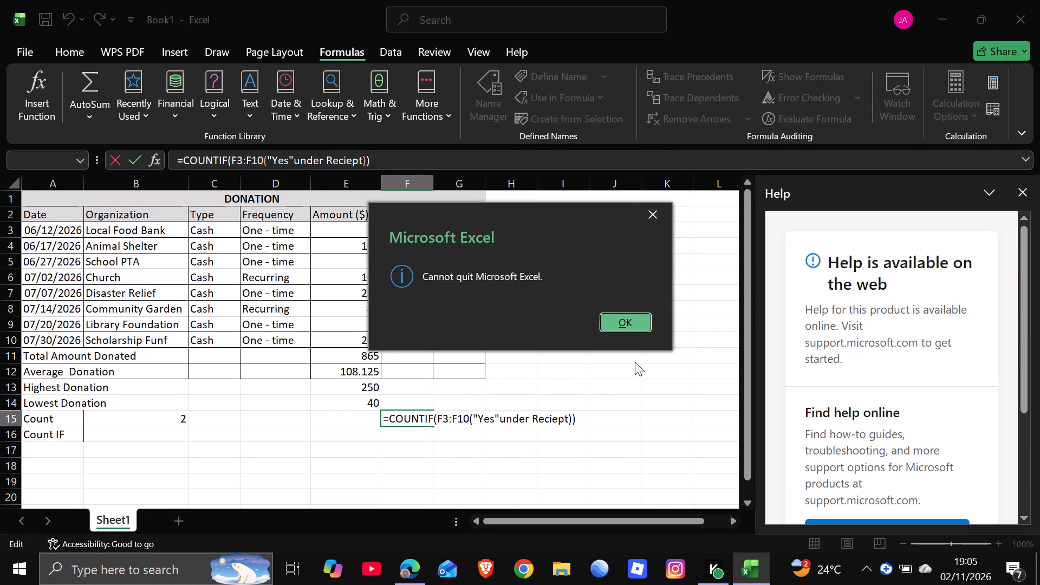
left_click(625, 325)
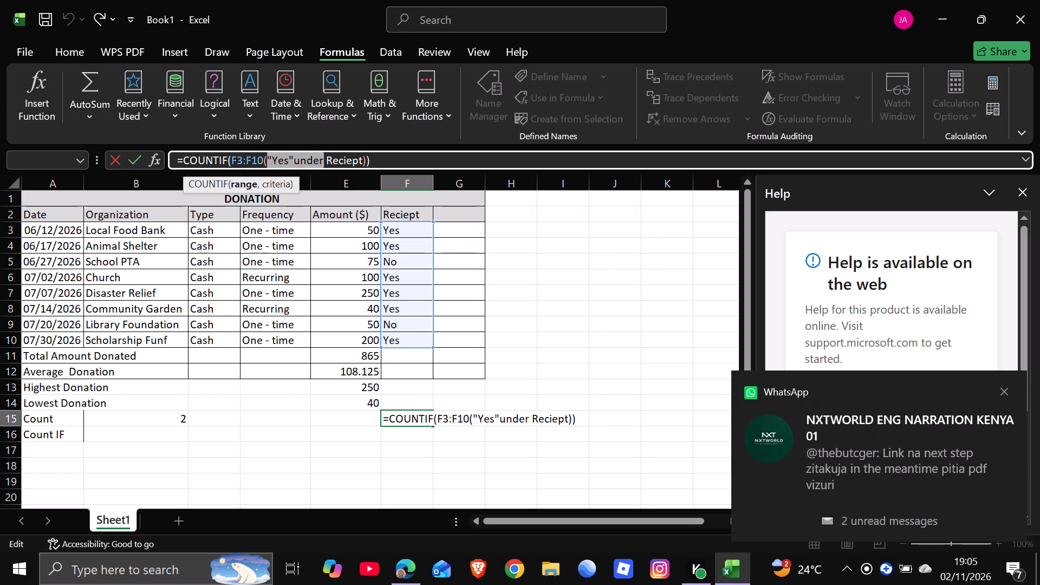
Clear the whole COUNTIF formula from cell F15.
left_click(586, 424)
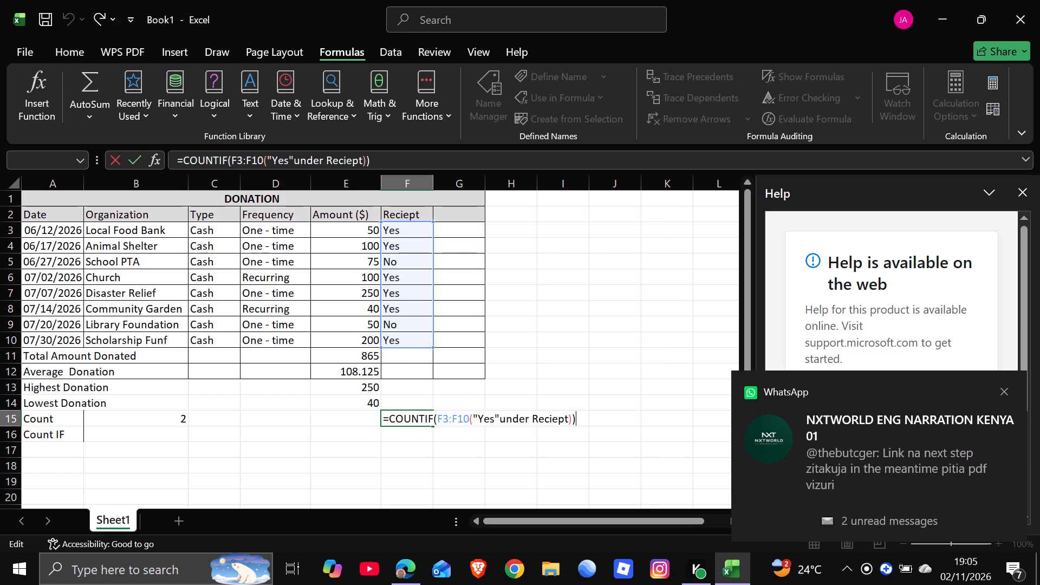
key("BackSpace")
key("BackSpace")
key("BackSpace")
key("BackSpace")
key("BackSpace")
key("BackSpace")
key("BackSpace")
key("BackSpace")
key("BackSpace")
key("BackSpace")
key("BackSpace")
key("BackSpace")
key("BackSpace")
key("BackSpace")
key("BackSpace")
key("BackSpace")
key("BackSpace")
key("BackSpace")
key("BackSpace")
key("BackSpace")
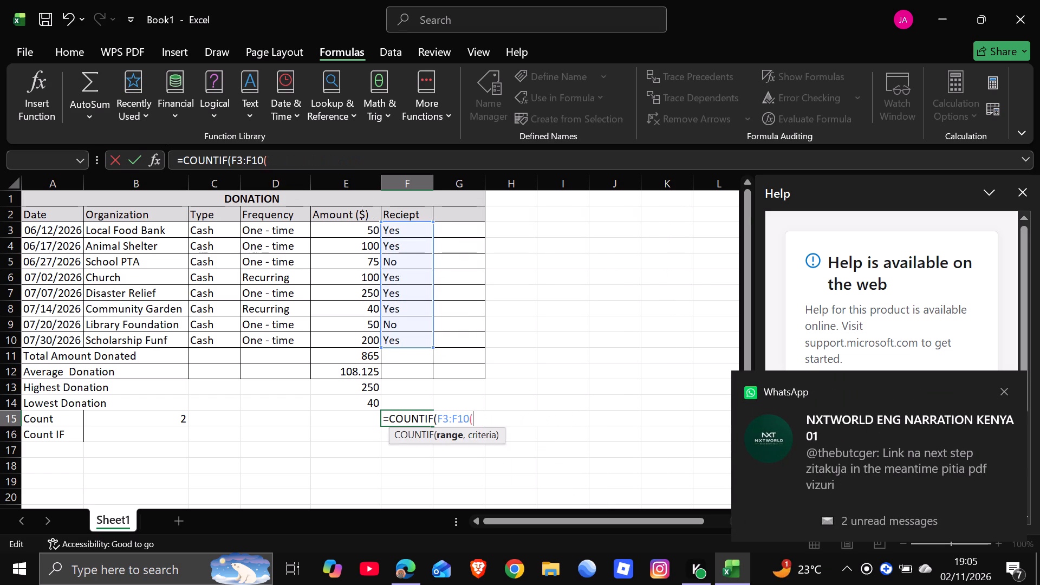
key("BackSpace")
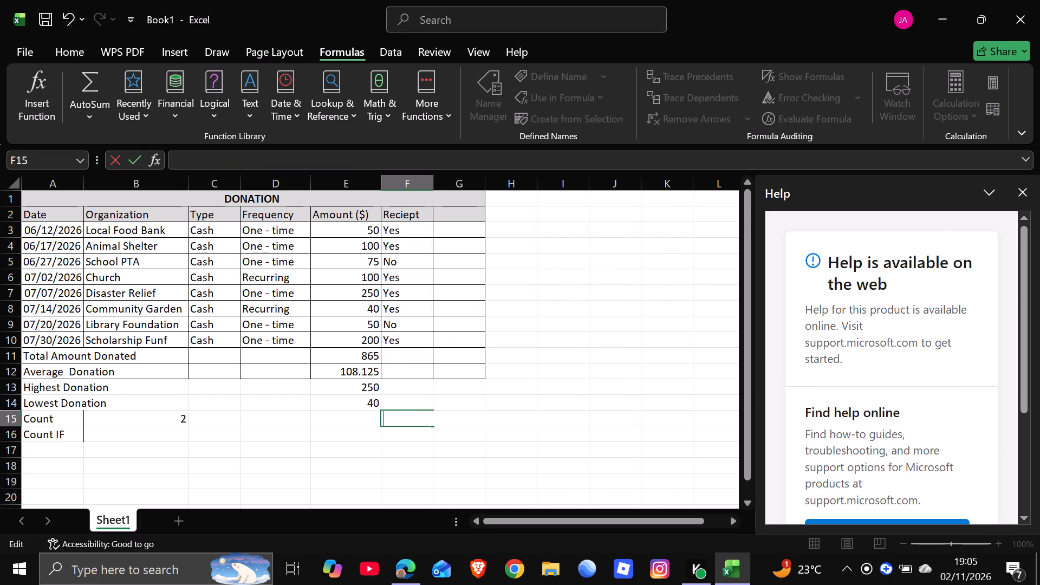
Clear cell B16 and delete the Count IF label from cell A16.
left_click(118, 433)
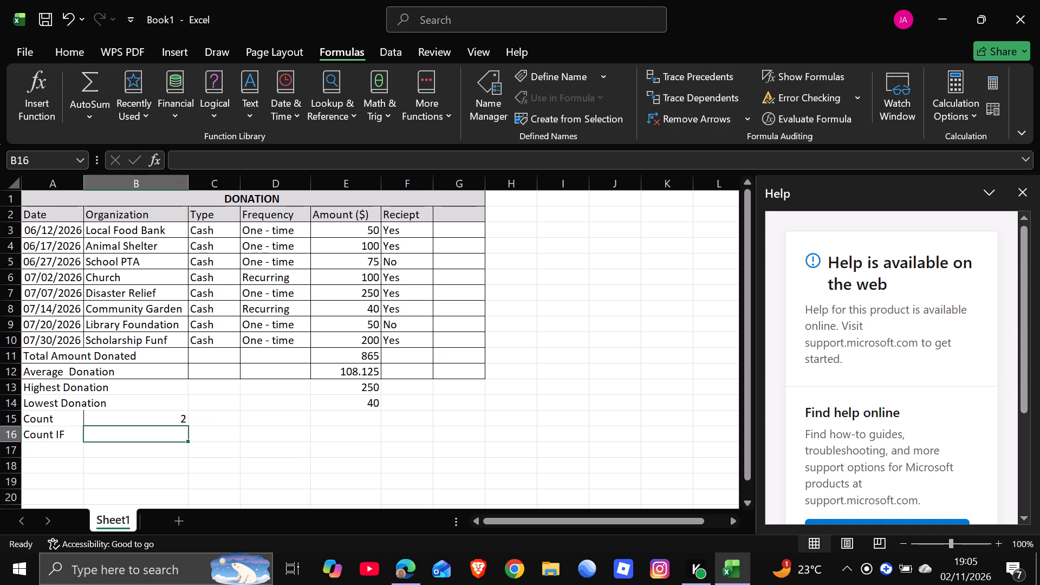
key("BackSpace")
key("BackSpace")
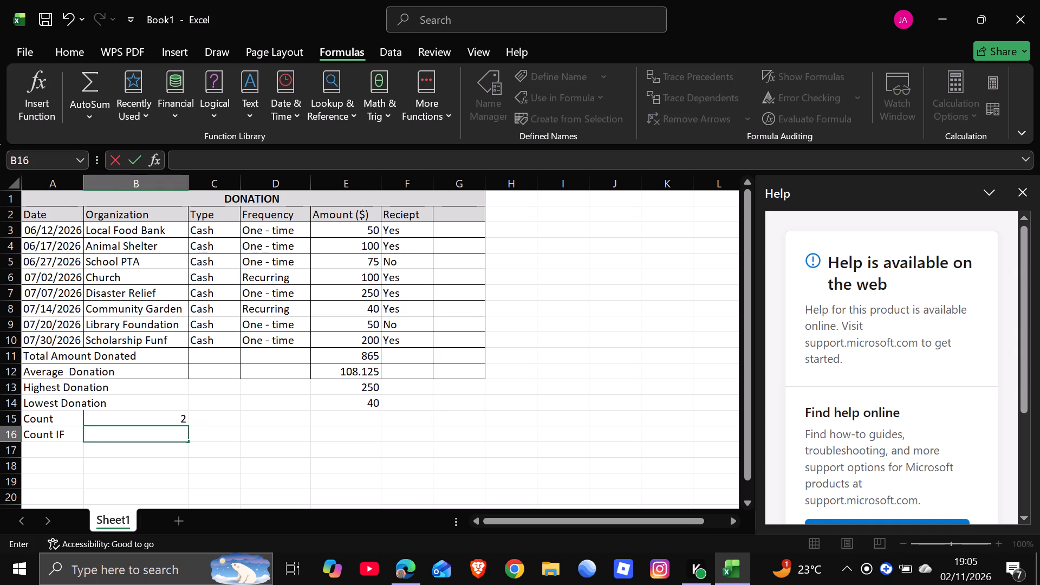
left_click(70, 433)
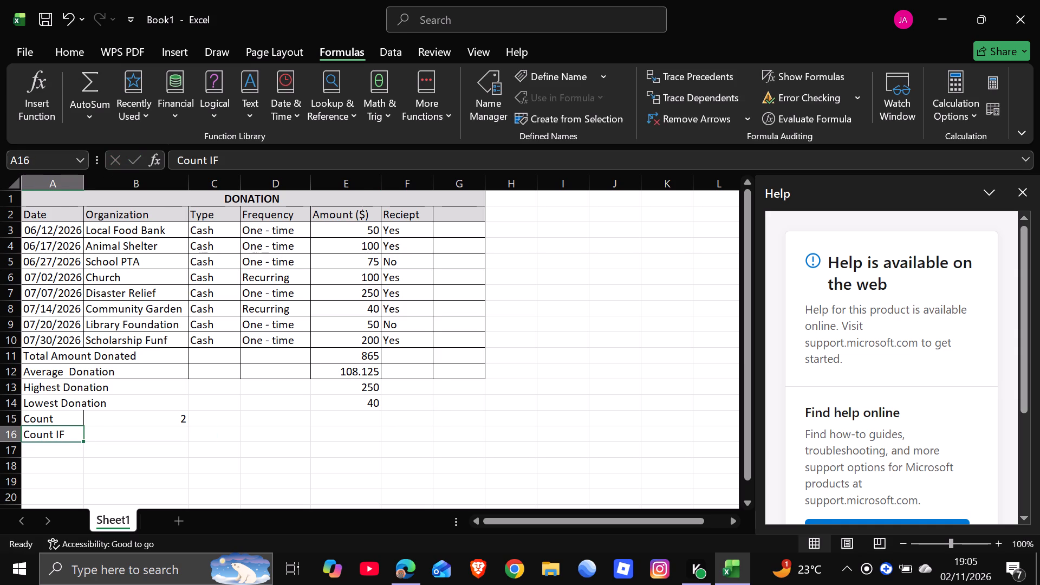
key("BackSpace")
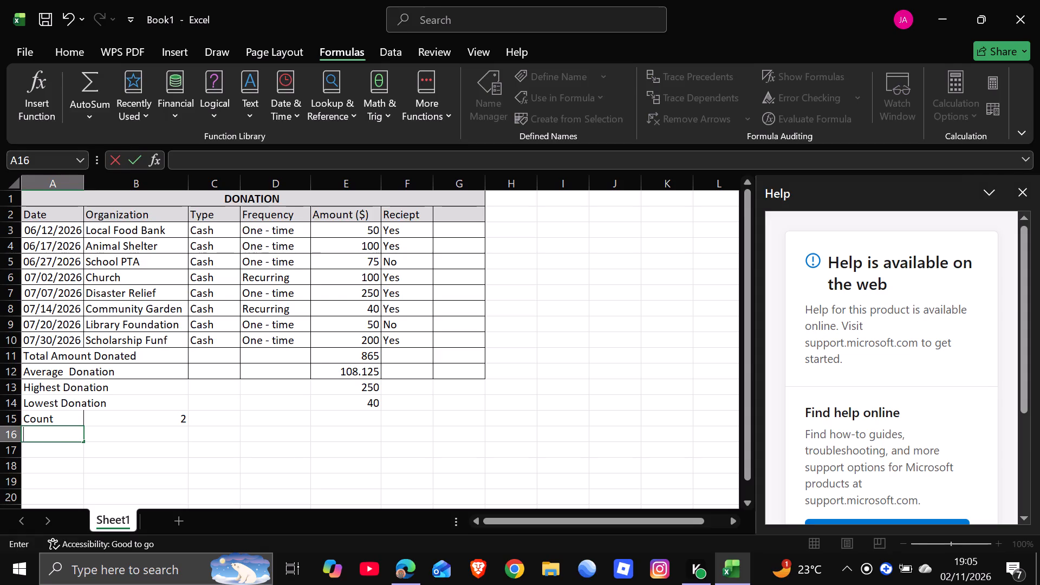
Save the workbook in the Documents folder as an Excel Workbook named Book5.
left_click(19, 56)
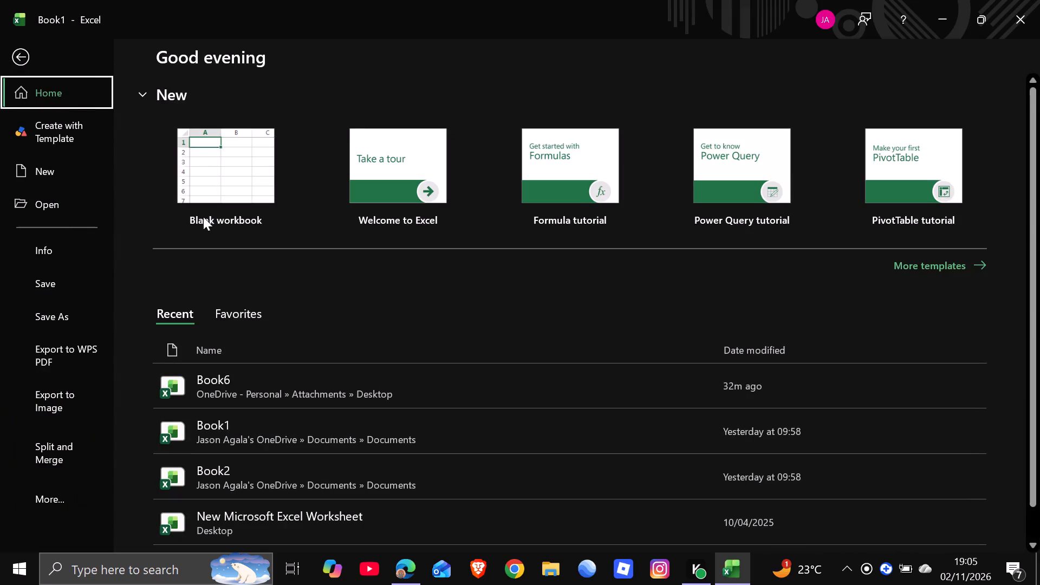
left_click(45, 274)
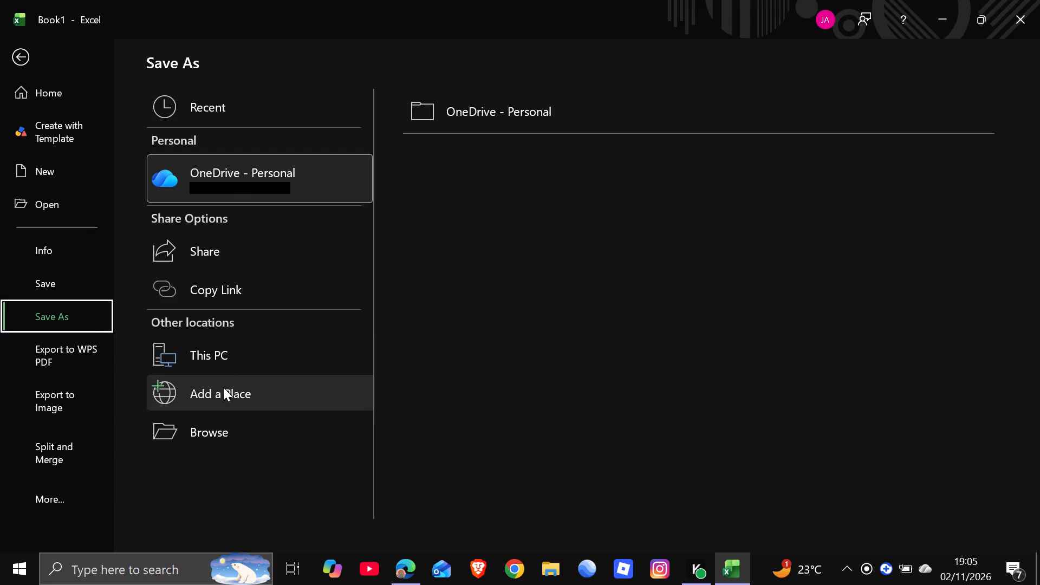
left_click(206, 428)
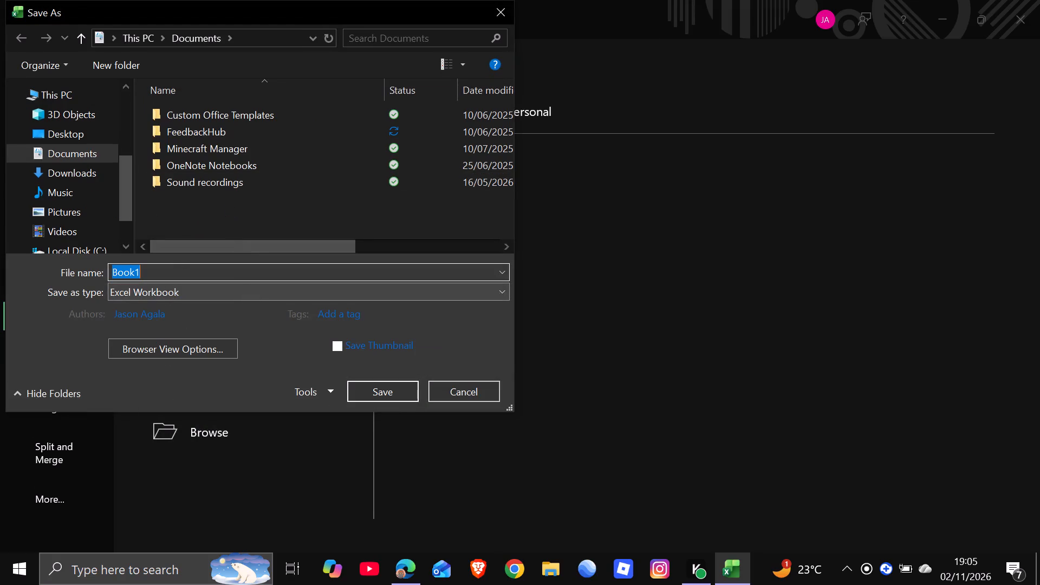
left_click(207, 269)
key("BackSpace")
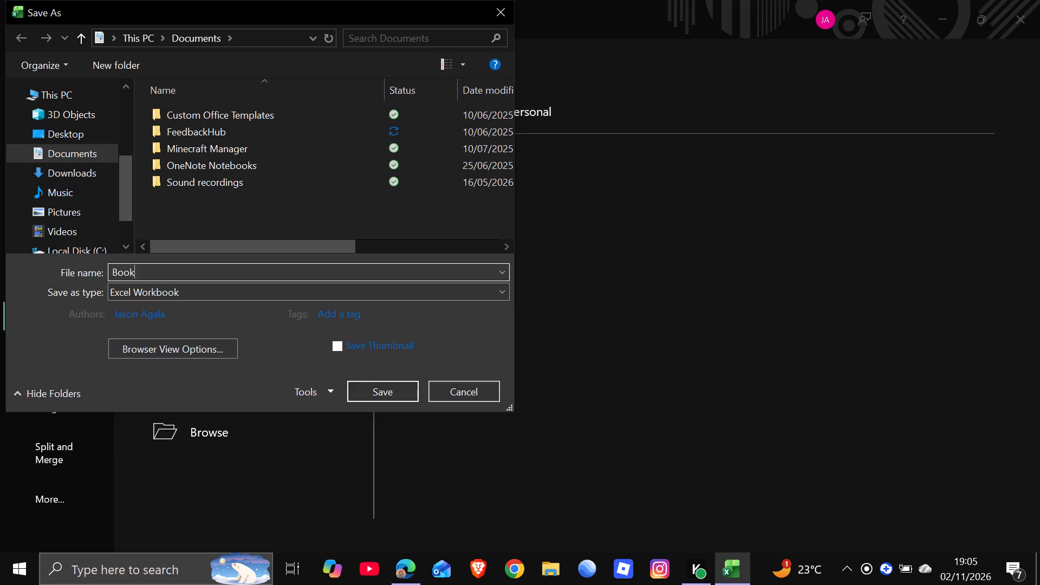
key("5")
left_click(387, 393)
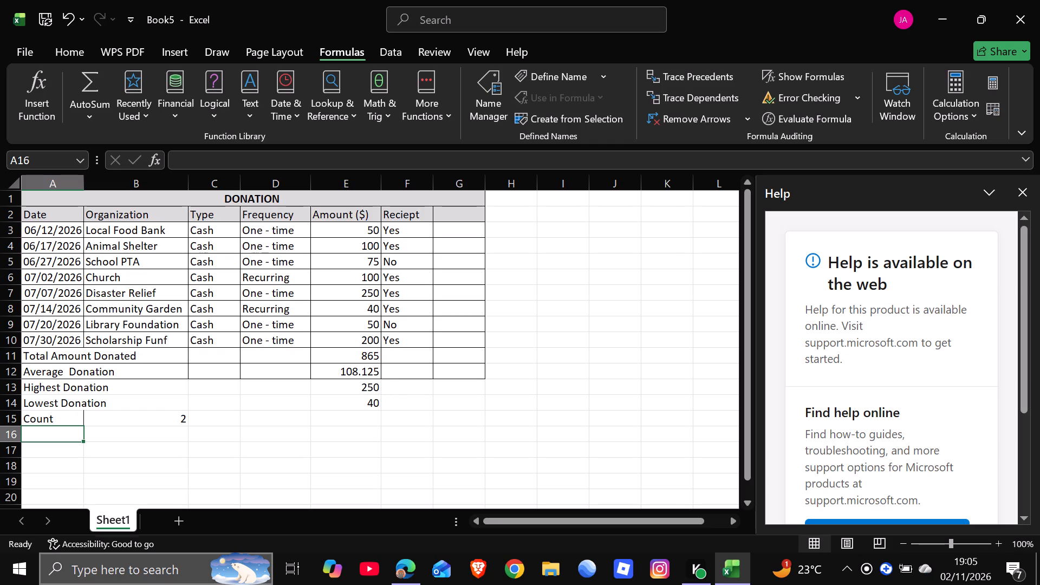
Launch Word and open the most recent document, EFFECT OF SOCIAL MEDIA MARKETING ON SALES PERFORMANCE5597 OF RETAIL FASHION.
double_click(120, 584)
type("wo")
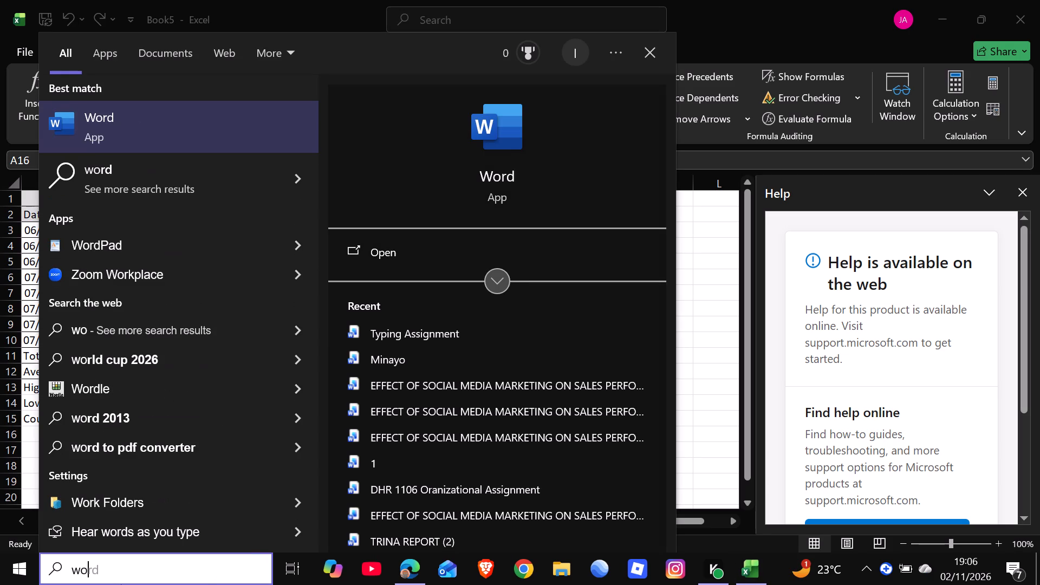
left_click(440, 265)
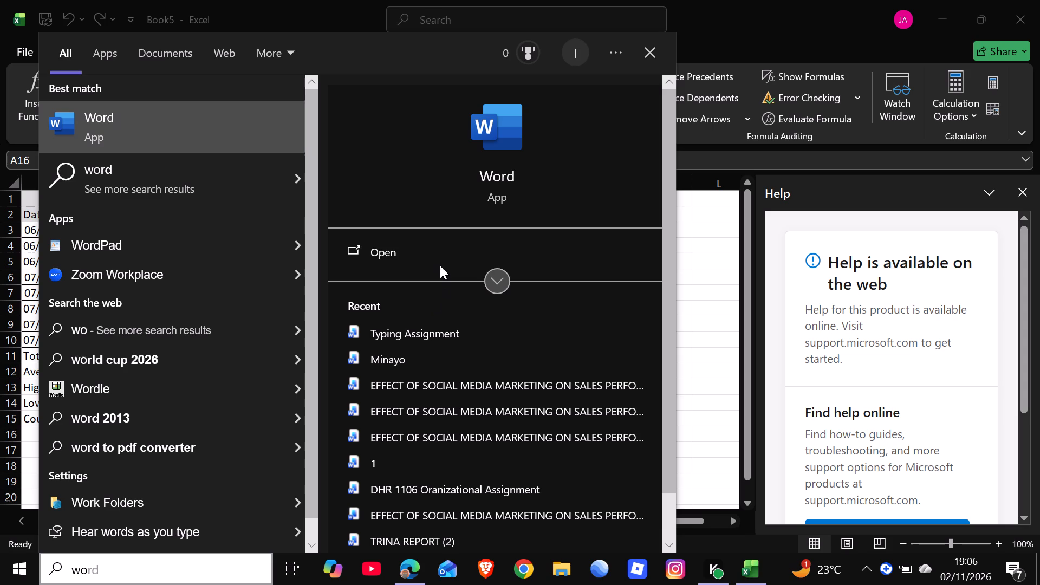
left_click(406, 256)
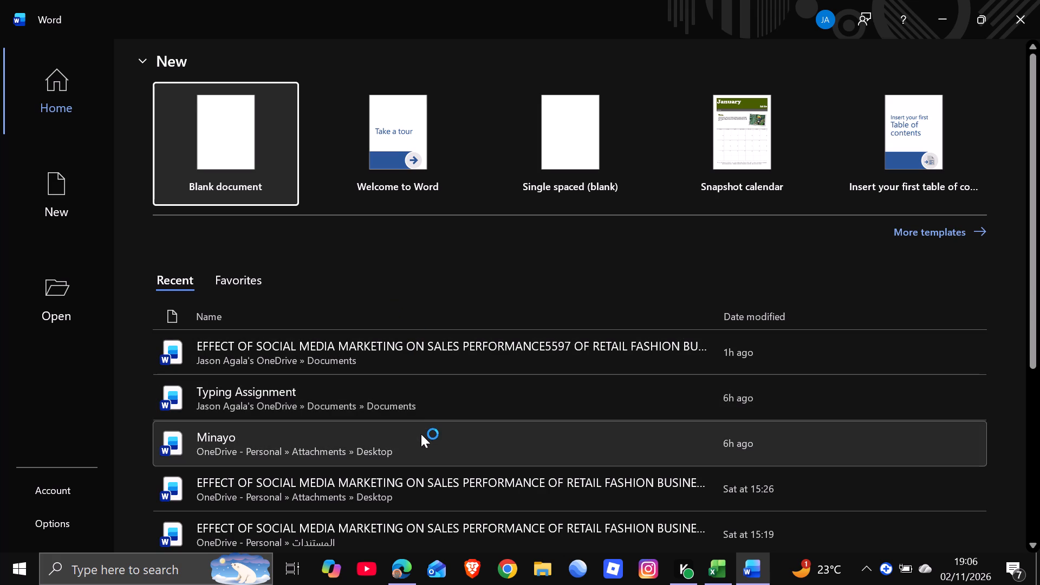
double_click(434, 362)
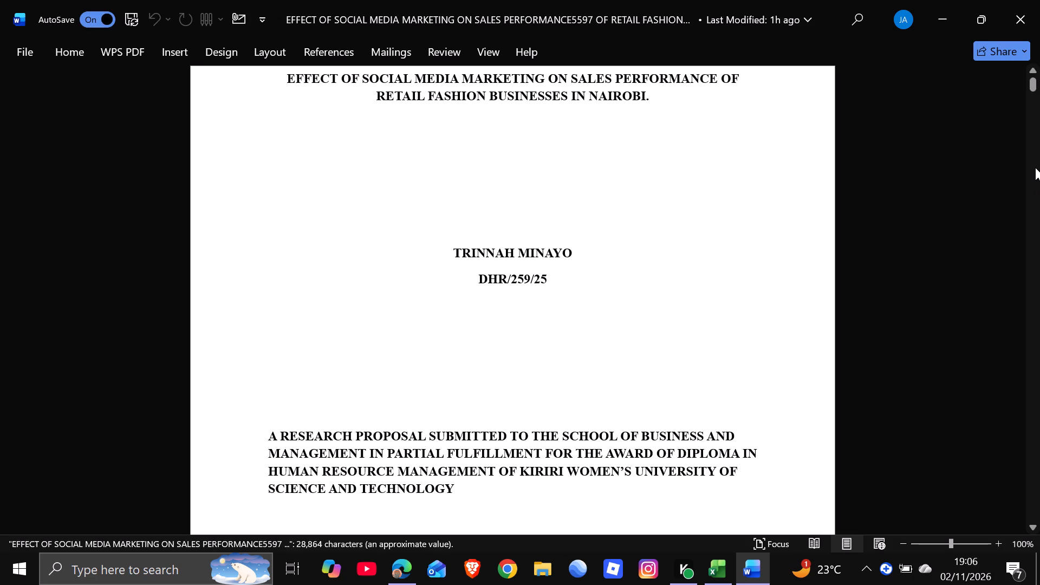
Look through the proposal's front matter, from the title page and declaration through the table of contents to the list of figures.
left_click(1035, 167)
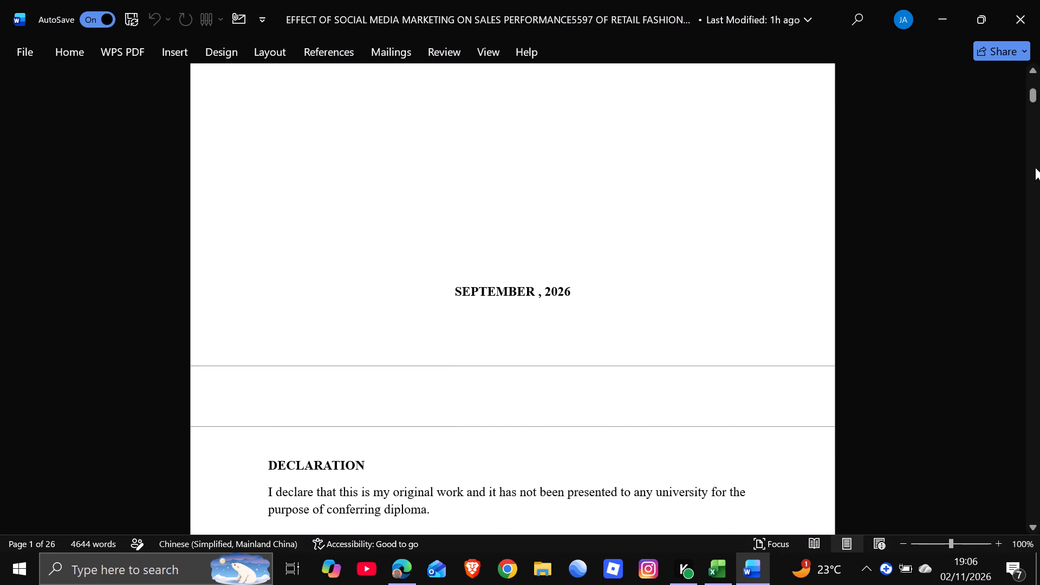
left_click(1035, 167)
double_click(1033, 82)
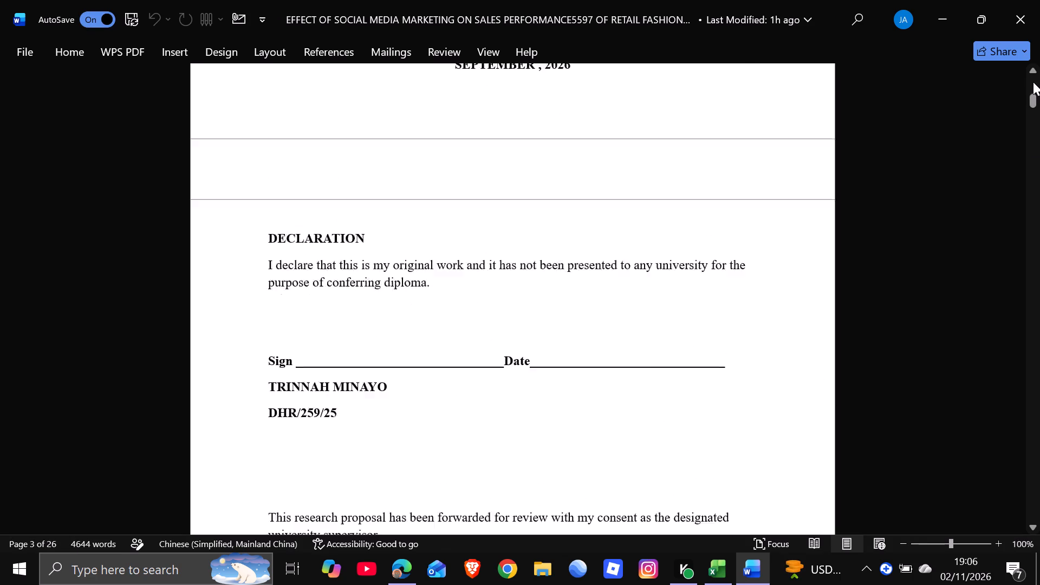
left_click(1029, 125)
left_click(1029, 125)
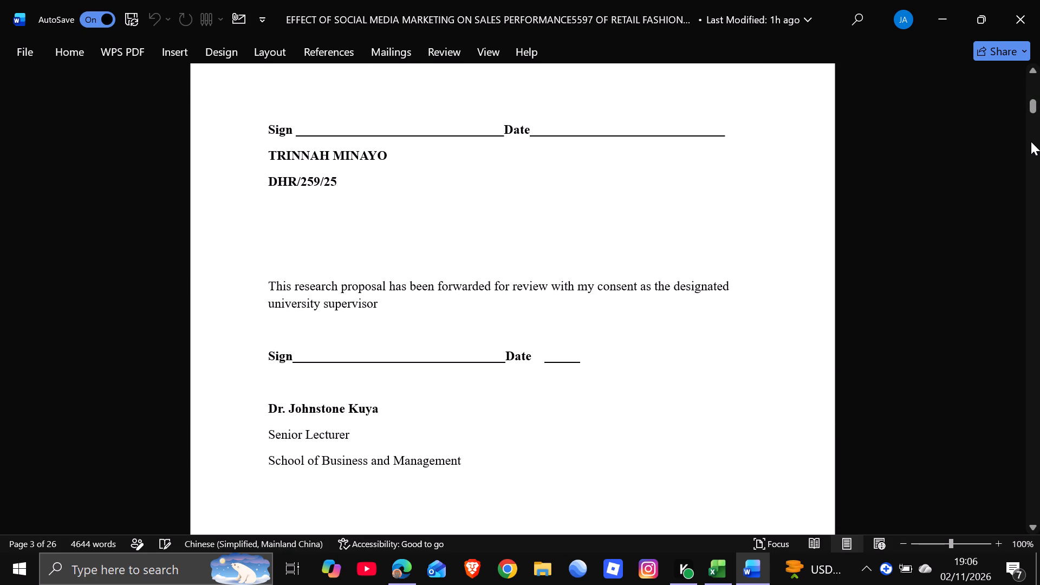
left_click(1031, 144)
left_click(1031, 144)
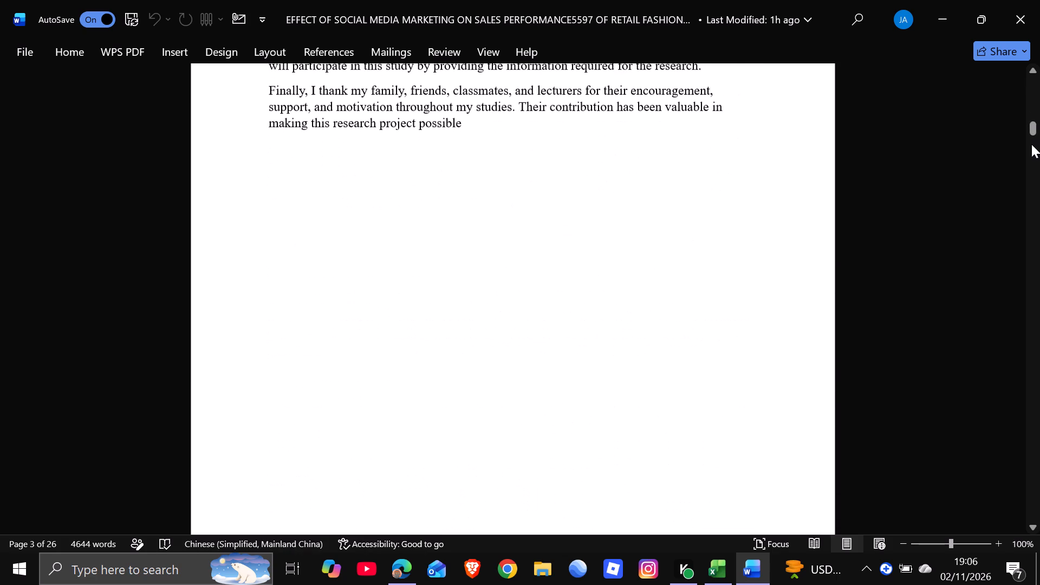
left_click(1032, 181)
left_click(1032, 181)
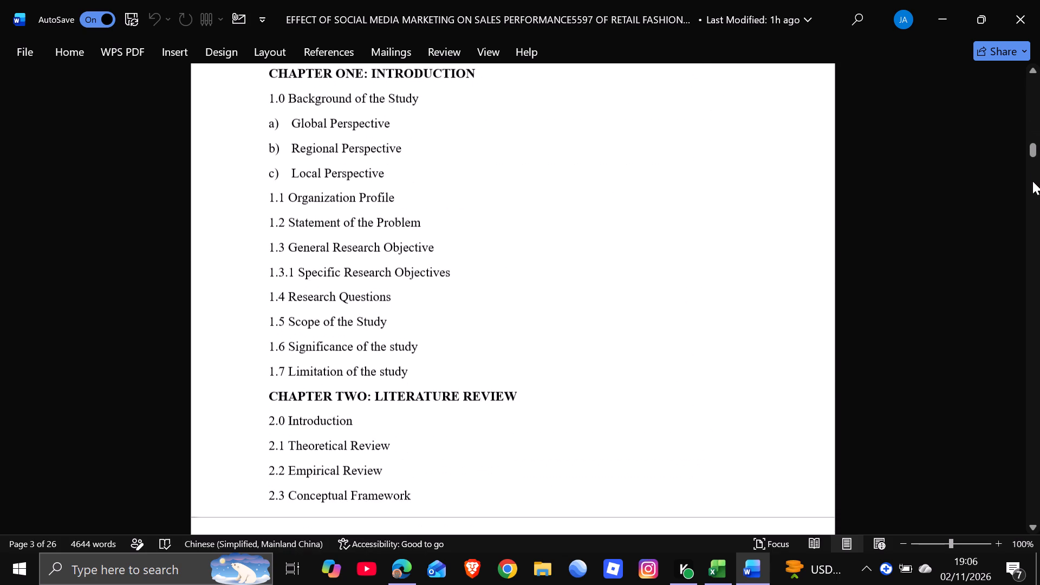
left_click(1032, 218)
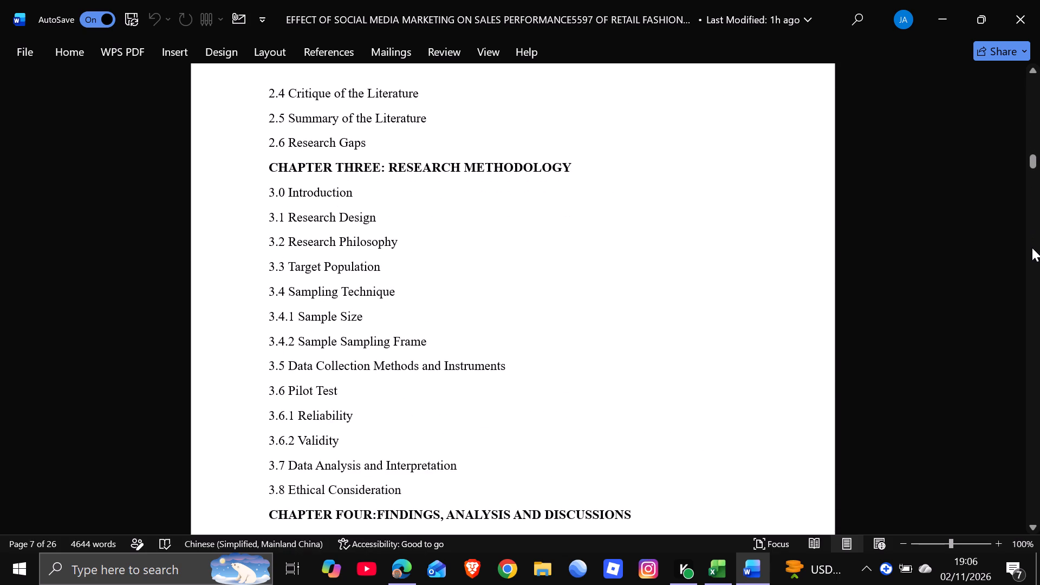
left_click(1032, 248)
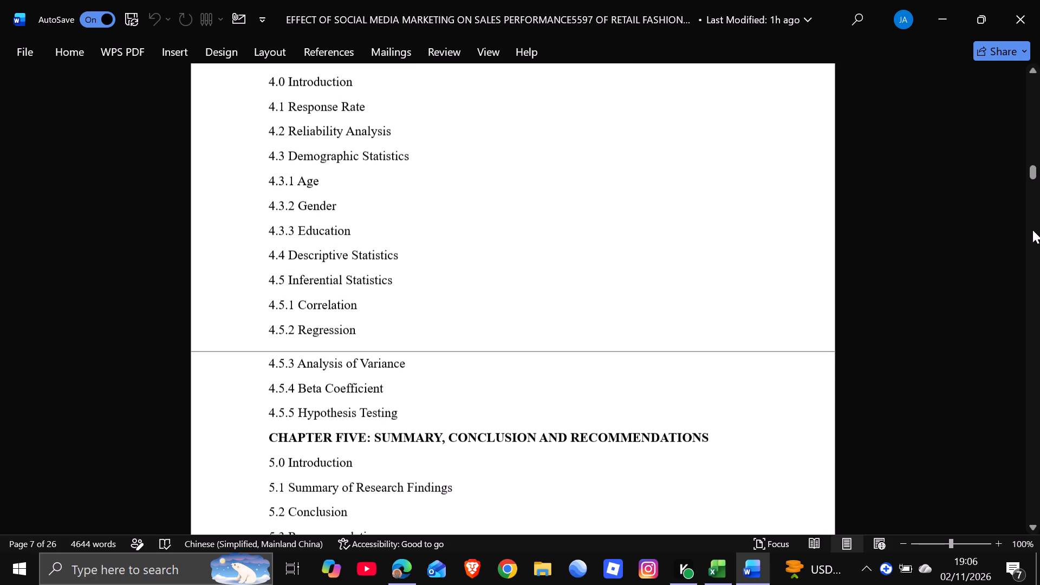
left_click(1032, 218)
double_click(1032, 218)
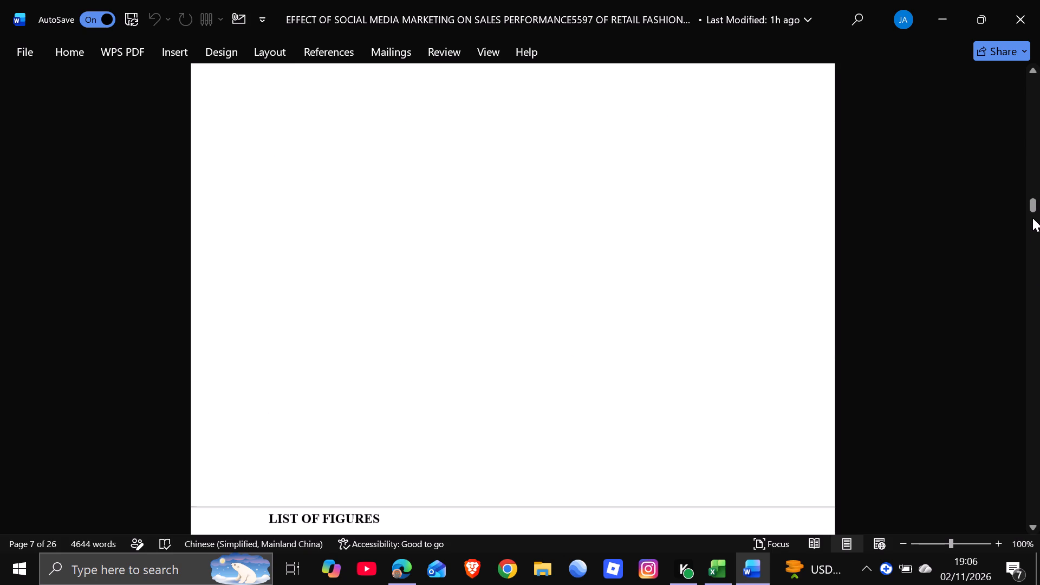
left_click(1032, 249)
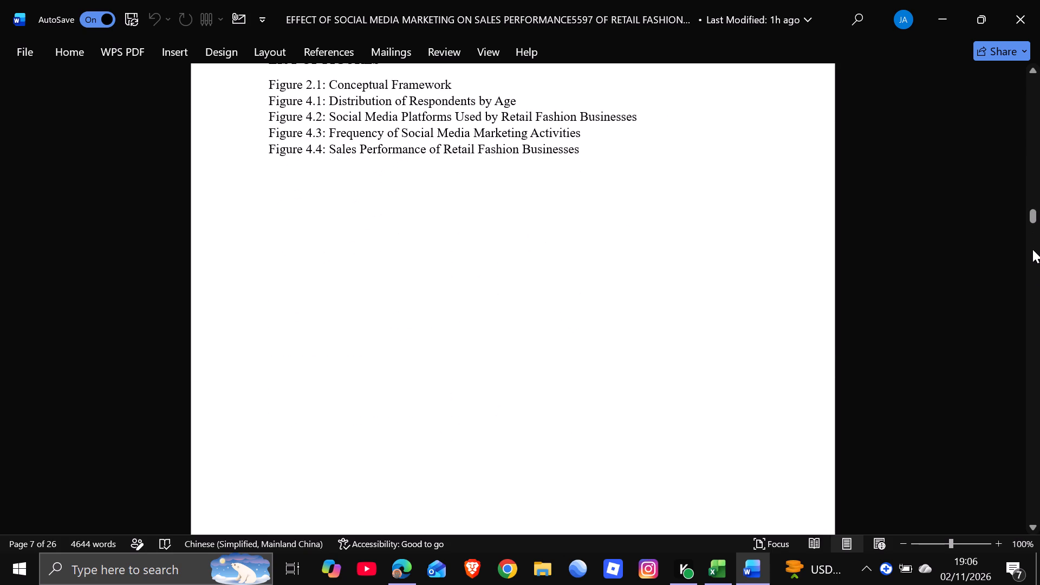
left_click(1034, 189)
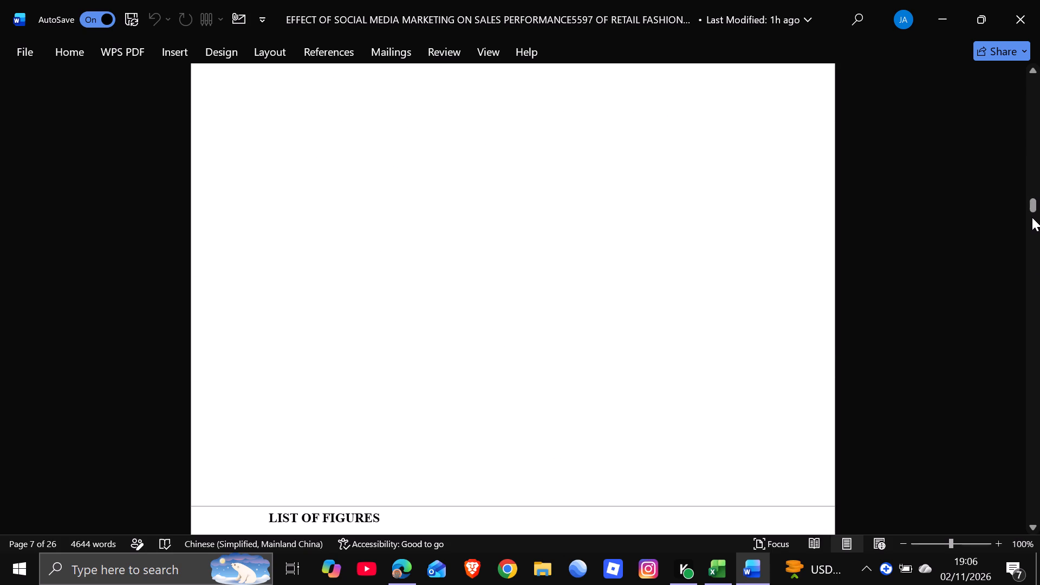
Read on from the list of figures through the abbreviations and Chapter One to the research objectives and research questions.
key("Down")
key("Down")
key("Down")
key("Down")
key("Down")
key("Down")
key("Down")
key("Down")
key("Down")
key("Down")
key("Down")
key("Down")
key("Down")
key("Down")
key("Down")
key("Down")
key("Down")
key("Down")
key("Down")
key("Down")
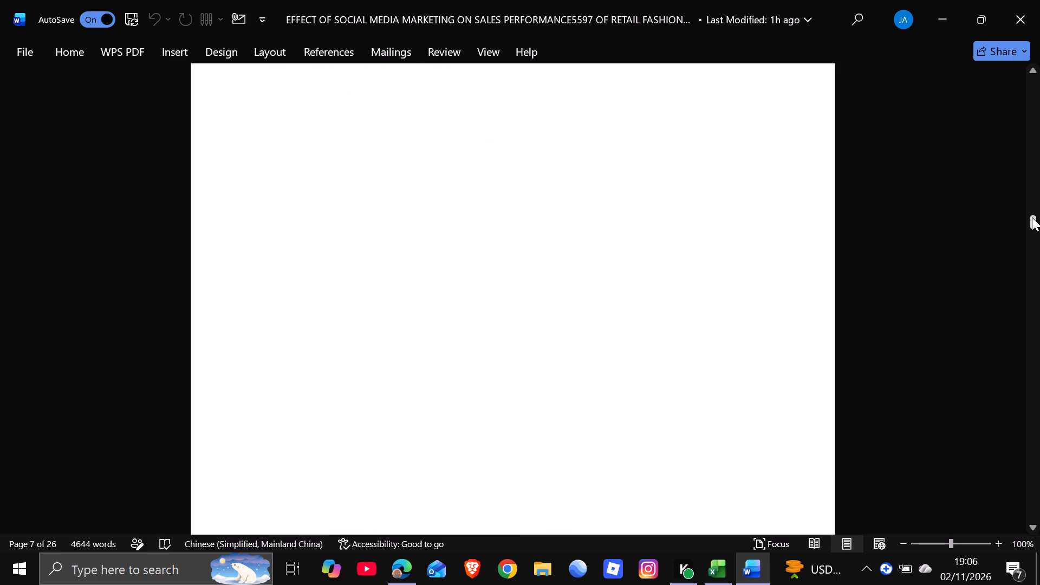
key("Down")
key("Down")
key("Down")
key("Down")
key("Down")
key("Down")
key("Down")
key("Down")
key("Down")
key("Down")
key("Down")
key("Down")
key("Down")
key("Down")
key("Down")
key("Down")
key("Down")
key("Down")
key("Down")
key("Down")
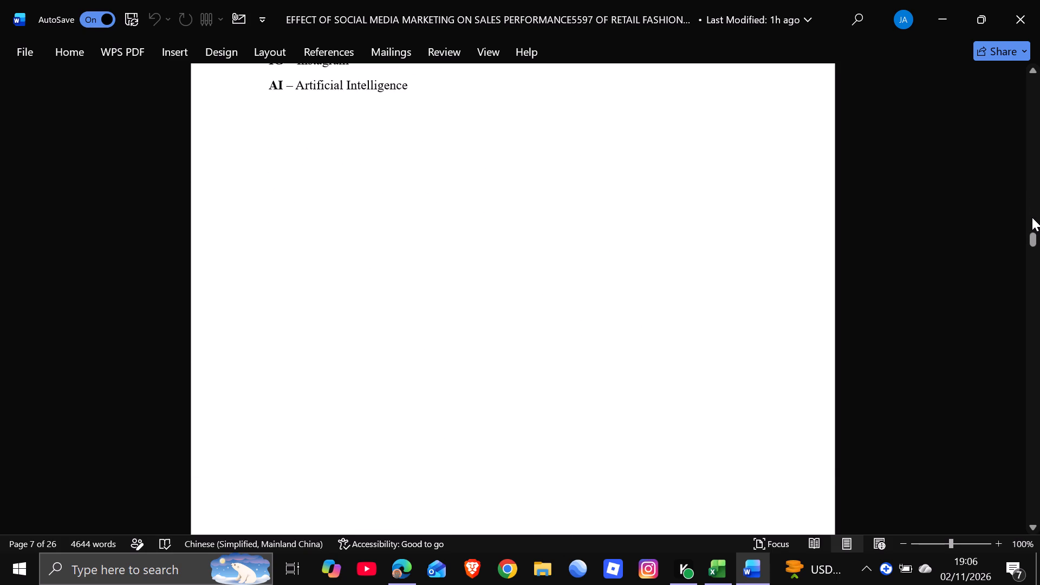
key("Down")
key("Down")
key("Down")
key("Down")
key("Down")
key("Down")
key("Down")
key("Down")
key("Down")
key("Down")
key("Down")
key("Down")
key("Down")
key("Down")
key("Down")
key("Down")
key("Down")
key("Down")
key("Down")
key("Down")
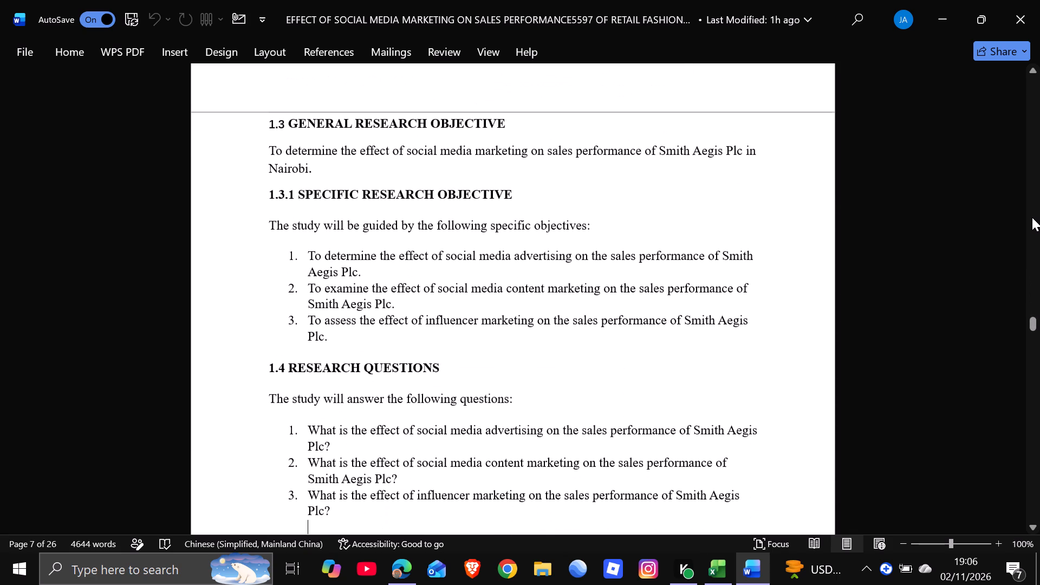
Read the rest of Chapter One, from the research questions through the scope and significance to the limitations of the study.
key("Down")
key("Down")
key("Down")
key("Down")
key("Down")
key("Down")
key("Down")
key("Down")
key("Down")
key("Down")
key("Down")
key("Down")
key("Down")
key("Down")
key("Down")
key("Down")
key("Down")
key("Down")
key("Down")
key("Down")
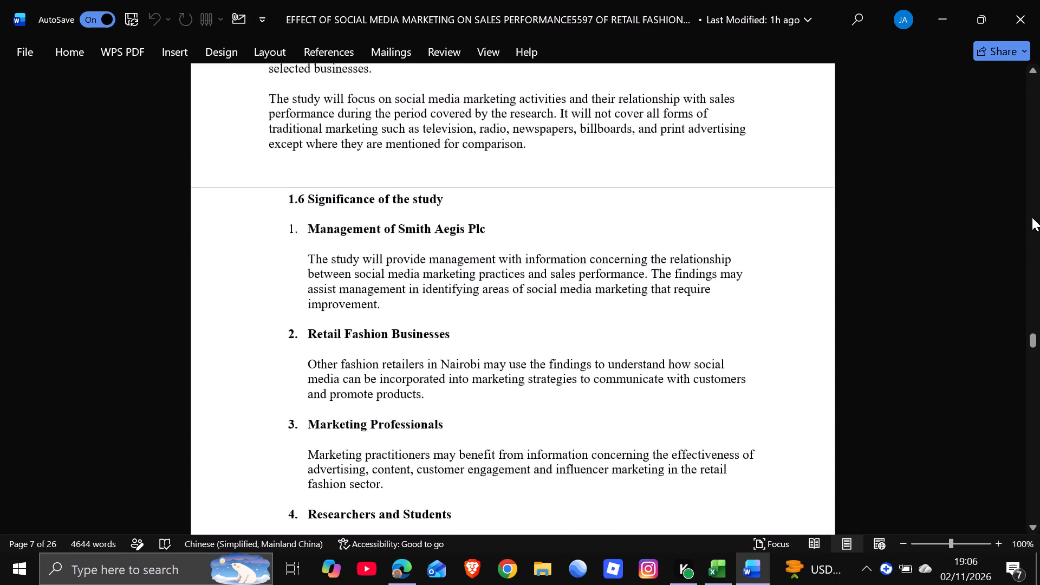
key("Down")
key("Down")
key("Down")
key("Down")
key("Down")
key("Down")
key("Down")
key("Down")
key("Down")
key("Down")
key("Down")
key("Down")
key("Down")
key("Down")
key("Down")
key("Down")
key("Down")
key("Down")
key("Down")
key("Down")
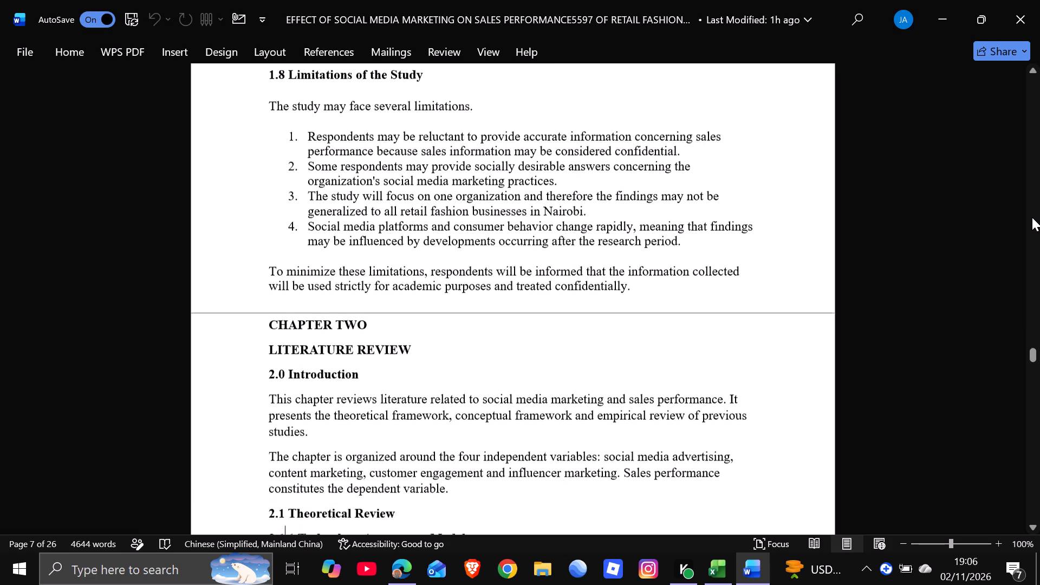
Read Chapter Two's theoretical review, including Social Media Theory and the AIDA Model, and the first studies in the empirical review.
key("Down")
key("Down")
key("Down")
key("Down")
key("Down")
key("Down")
key("Down")
key("Down")
key("Down")
key("Down")
key("Down")
key("Down")
key("Down")
key("Down")
key("Down")
key("Down")
key("Down")
key("Down")
key("Down")
key("Down")
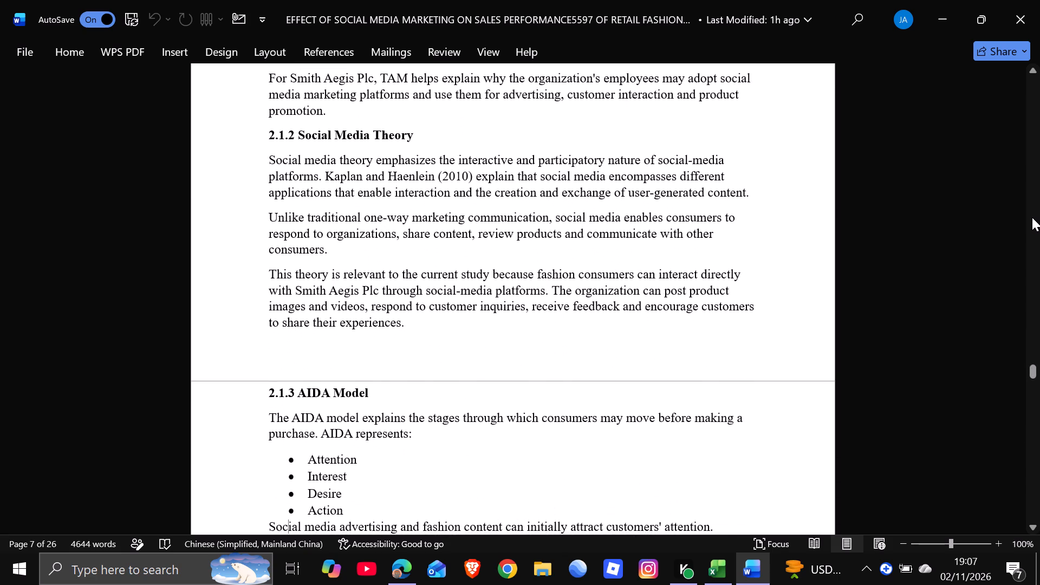
key("Down")
key("Down")
key("Down")
key("Down")
key("Down")
key("Down")
key("Down")
key("Down")
key("Down")
key("Down")
key("Down")
key("Down")
key("Down")
key("Down")
key("Down")
key("Down")
key("Down")
key("Down")
key("Down")
key("Down")
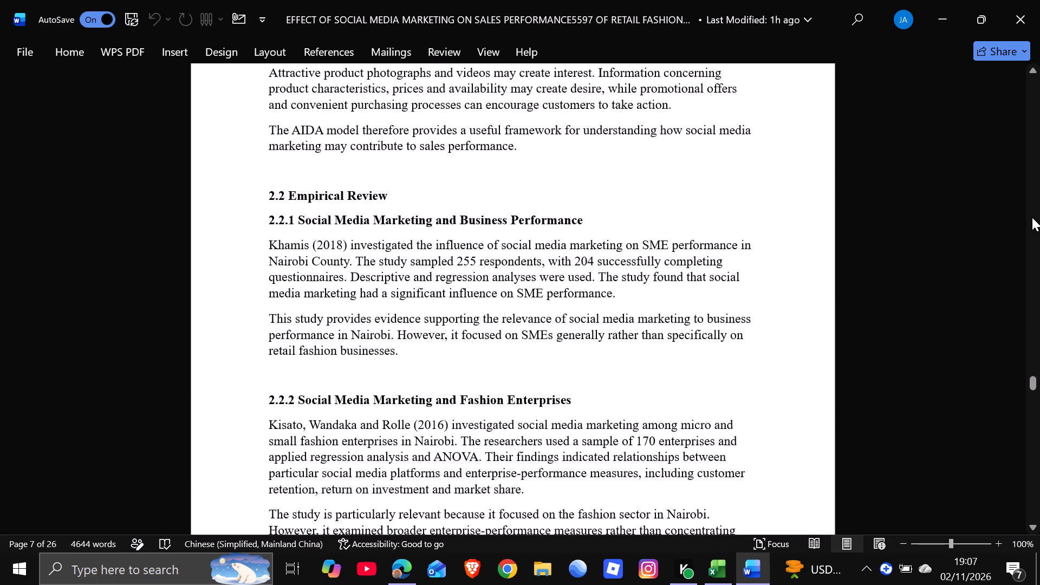
Read the remaining empirical review from section 2.2.3 through the independent and dependent variables and their relationship table.
key("Down")
key("Down")
key("Down")
key("Down")
key("Down")
key("Down")
key("Down")
key("Down")
key("Down")
key("Down")
key("Down")
key("Down")
key("Down")
key("Down")
key("Down")
key("Down")
key("Down")
key("Down")
key("Down")
key("Down")
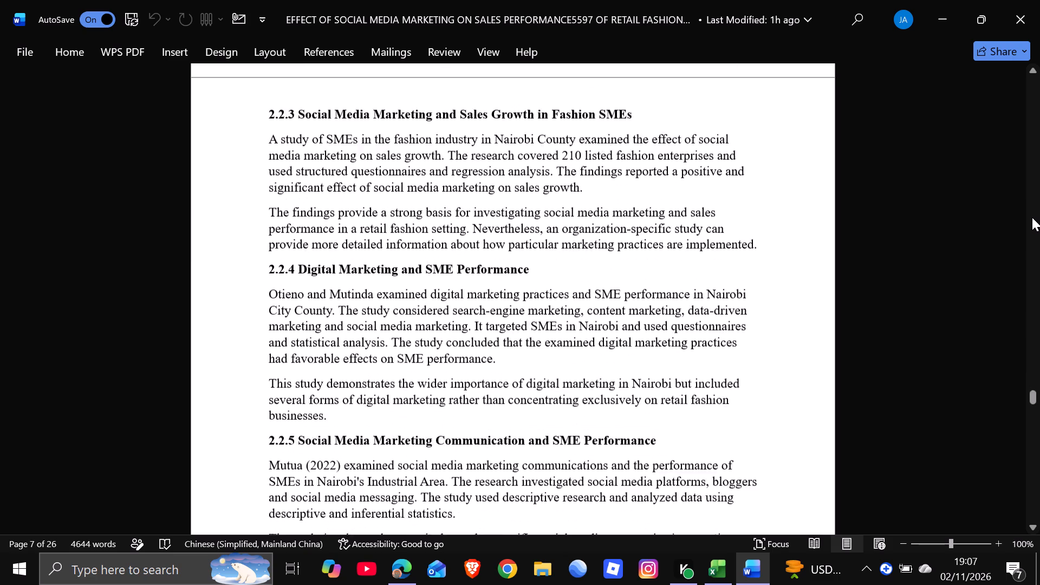
key("Down")
key("Down")
key("Down")
key("Down")
key("Down")
key("Down")
key("Down")
key("Down")
key("Down")
key("Down")
key("Down")
key("Down")
key("Down")
key("Down")
key("Down")
key("Down")
key("Down")
key("Down")
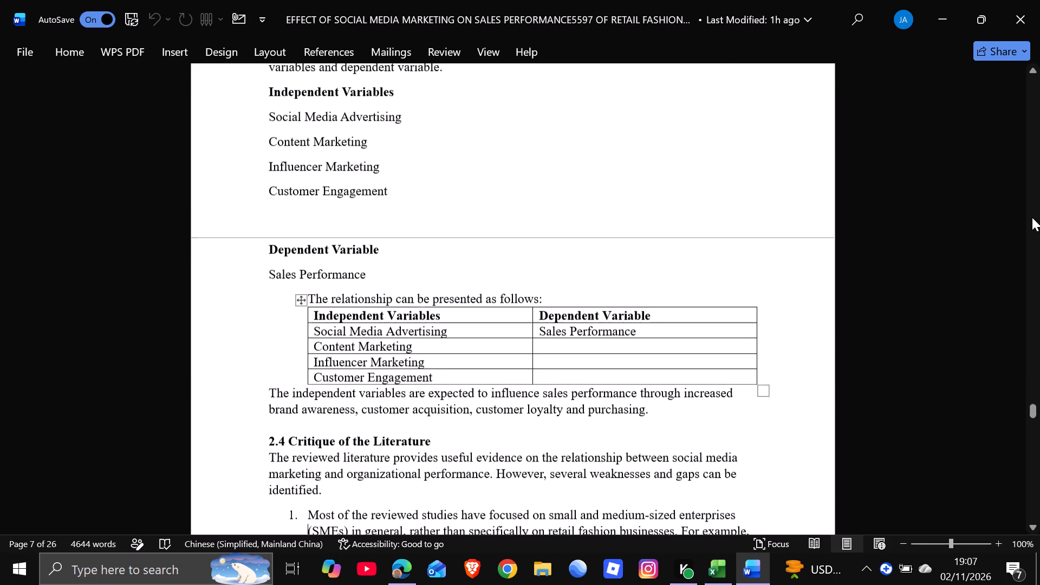
Read section 2.4, Critique of the Literature, up to the heading of section 2.5, Summary of Literature Review.
key("Down")
key("Down")
key("Down")
key("Down")
key("Down")
key("Down")
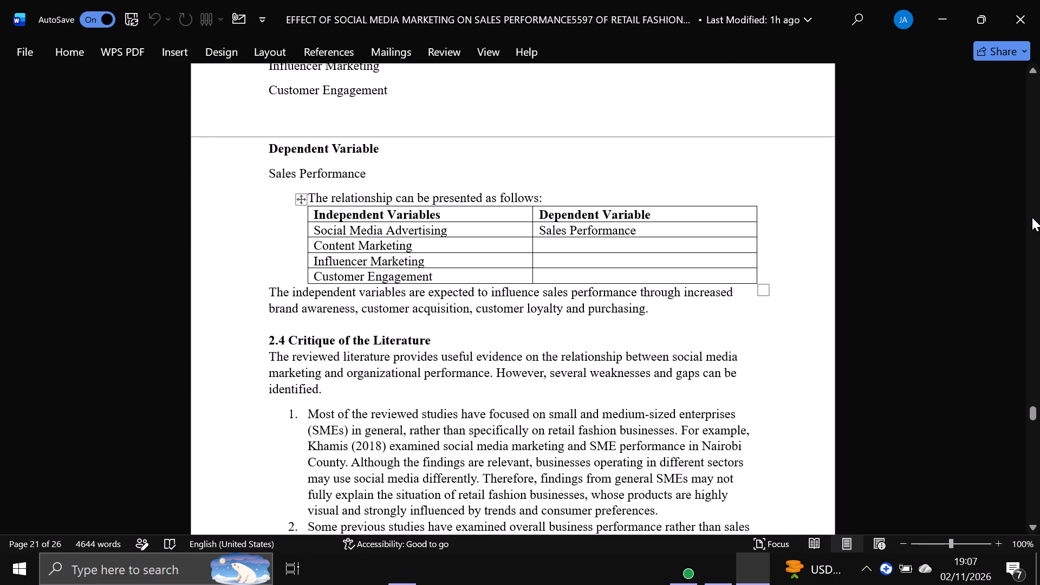
key("Down")
key("Down")
key("Down")
key("Down")
key("Down")
key("Down")
key("Down")
key("Down")
key("Down")
key("Down")
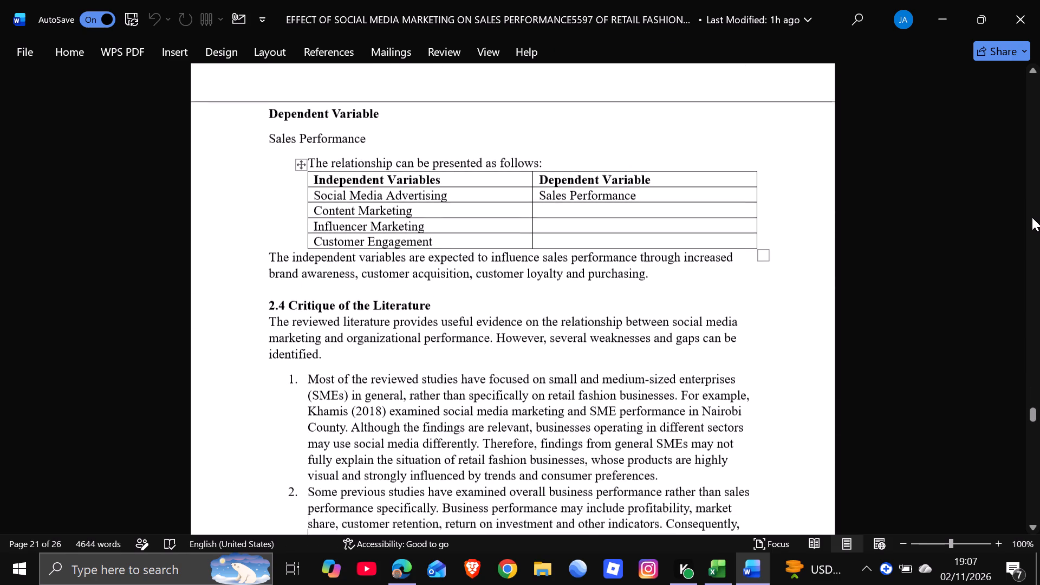
key("Down")
key("Down")
key("Down")
key("Down")
key("Down")
key("Down")
key("Down")
key("Down")
key("Down")
key("Down")
key("Down")
key("Down")
key("Down")
key("Down")
key("Down")
key("Down")
key("Down")
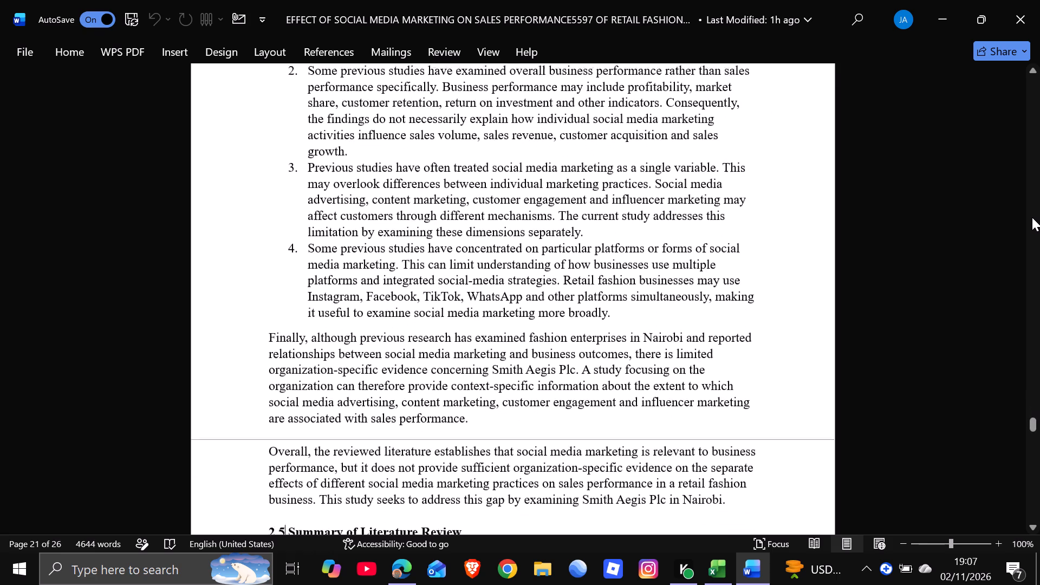
Read the end of the literature critique and section 2.5, Summary of Literature Review.
key("Down")
key("Down")
key("Down")
key("Down")
key("Down")
key("Down")
key("Down")
key("Down")
key("Down")
key("Down")
key("Down")
key("Down")
key("Down")
key("Down")
key("Down")
key("Down")
key("Down")
key("Down")
key("Down")
key("Down")
key("Down")
key("Down")
key("Down")
key("Down")
key("Down")
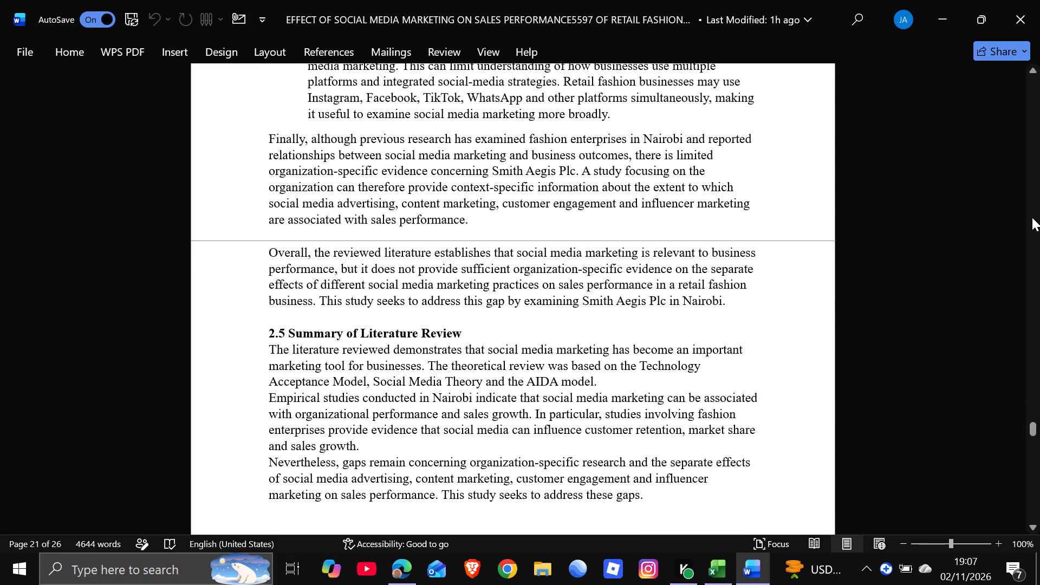
key("Down")
key("Down")
key("Down")
key("Down")
key("Down")
key("Down")
key("Down")
key("Down")
key("Down")
key("Down")
key("Down")
key("Down")
key("Down")
key("Down")
key("Down")
key("Down")
key("Down")
key("Down")
key("Down")
key("Down")
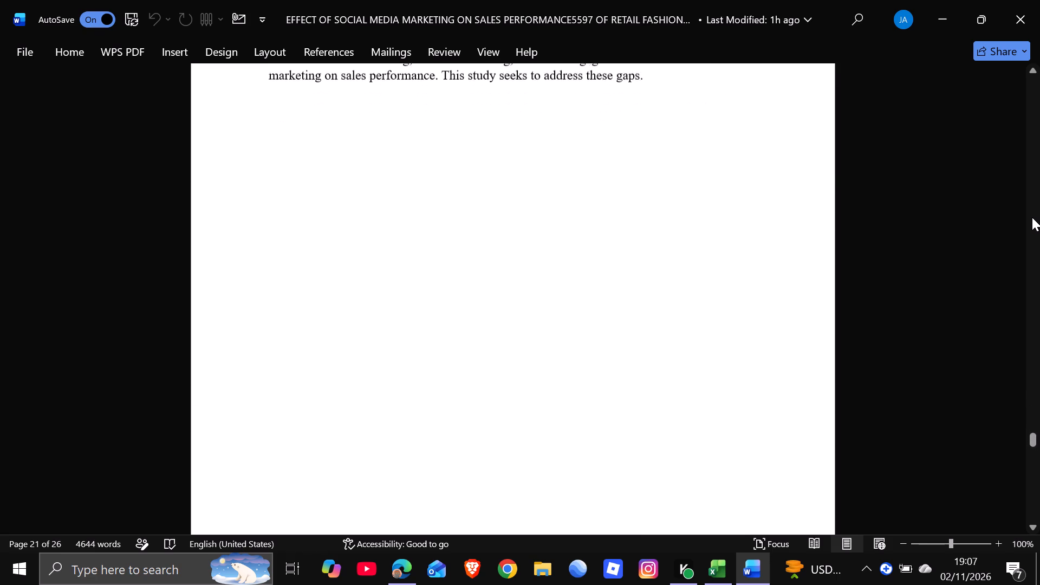
Read the start of Chapter Three, Research Methodology, from the introduction and research design through section 3.4, Sampling Techniques.
key("Down")
key("Down")
key("Down")
key("Down")
key("Down")
key("Down")
key("Down")
key("Down")
key("Down")
key("Down")
key("Down")
key("Down")
key("Down")
key("Down")
key("Down")
key("Down")
key("Down")
key("Down")
key("Down")
key("Down")
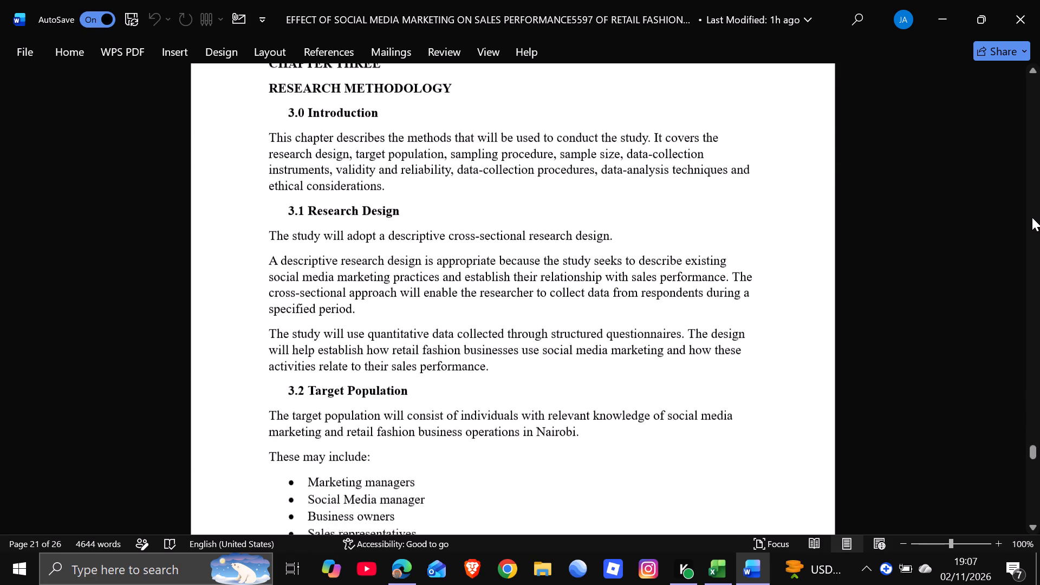
key("Down")
key("Down")
key("Down")
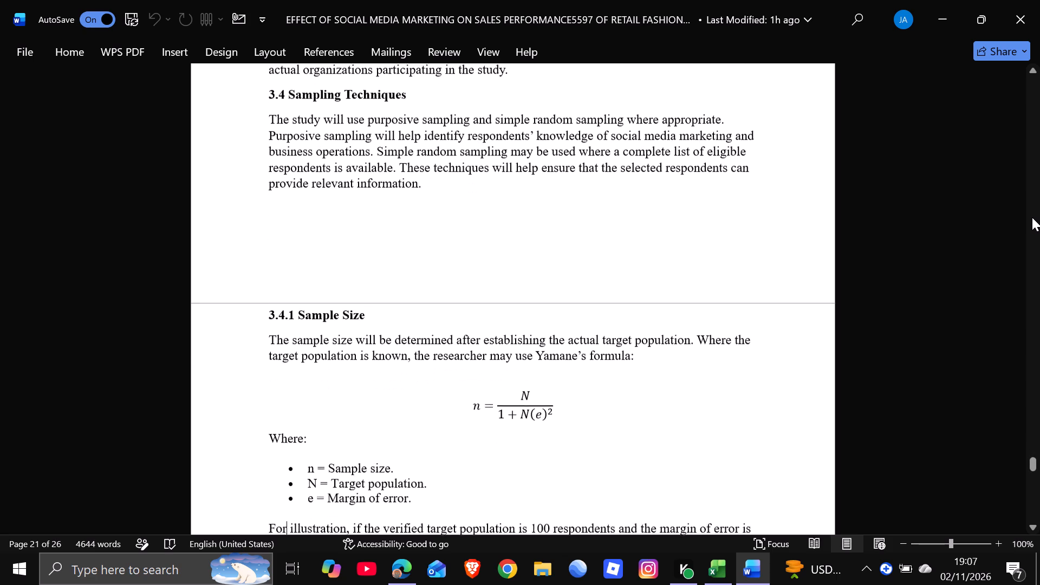
Read section 3.4.1 on sample size with Yamane's formula and section 3.4.2 on the sampling frame.
key("Down")
key("Down")
key("Down")
key("Down")
key("Down")
key("Down")
key("Down")
key("Down")
key("Down")
key("Down")
key("Down")
key("Down")
key("Down")
key("Down")
key("Down")
key("Down")
key("Down")
key("Down")
key("Down")
key("Down")
key("Down")
key("Down")
key("Down")
key("Down")
key("Down")
key("Down")
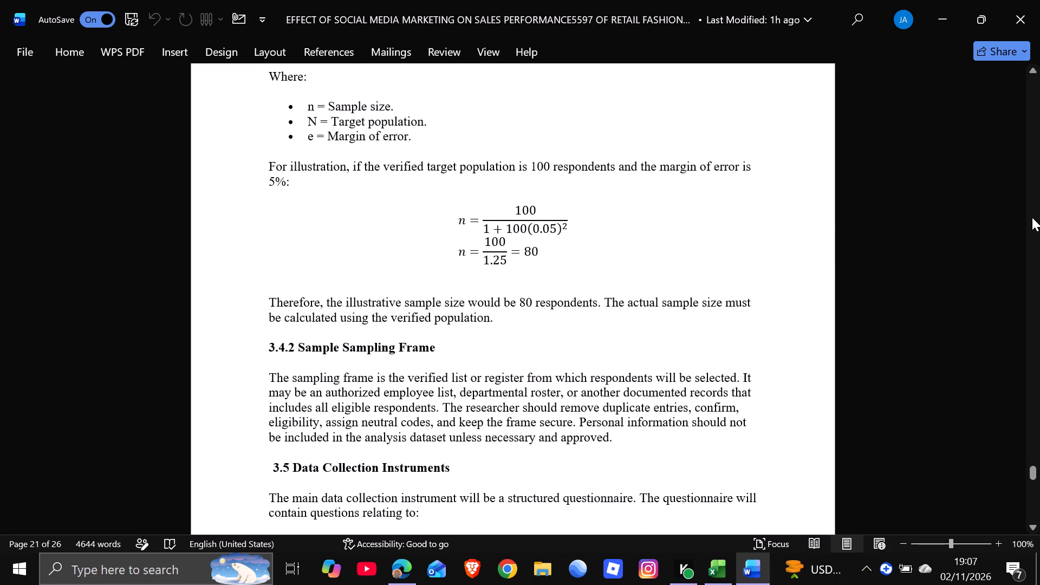
Read from section 3.5, Data Collection Instruments, through 3.8, Validity and Reliability, to the end of the document.
key("Down")
key("Down")
key("Down")
key("Down")
key("Down")
key("Down")
key("Down")
key("Down")
key("Down")
key("Down")
key("Down")
key("Down")
key("Down")
key("Down")
key("Down")
key("Down")
key("Down")
key("Down")
key("Down")
key("Down")
key("Down")
key("Down")
key("Down")
key("Down")
key("Down")
key("Down")
key("Down")
key("Down")
key("Down")
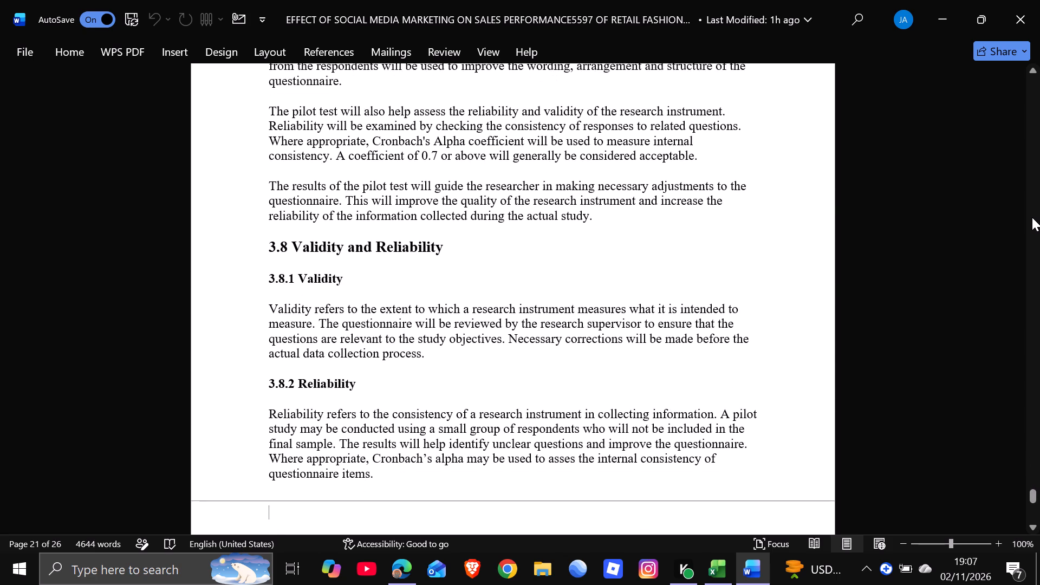
key("Down")
key("Down")
key("Down")
key("Down")
key("Down")
key("Down")
key("Down")
key("Down")
key("Down")
key("Down")
key("Down")
key("Down")
key("Down")
key("Down")
key("Down")
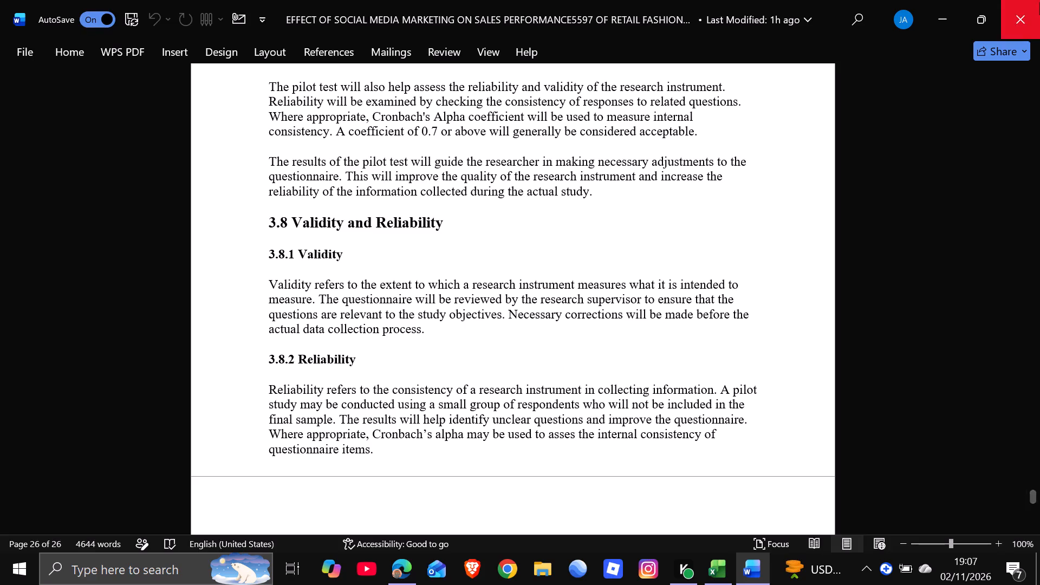
Open the recent document Minayo and resume at the last reading point, section 3.5 Data Collection Instruments.
left_click(27, 60)
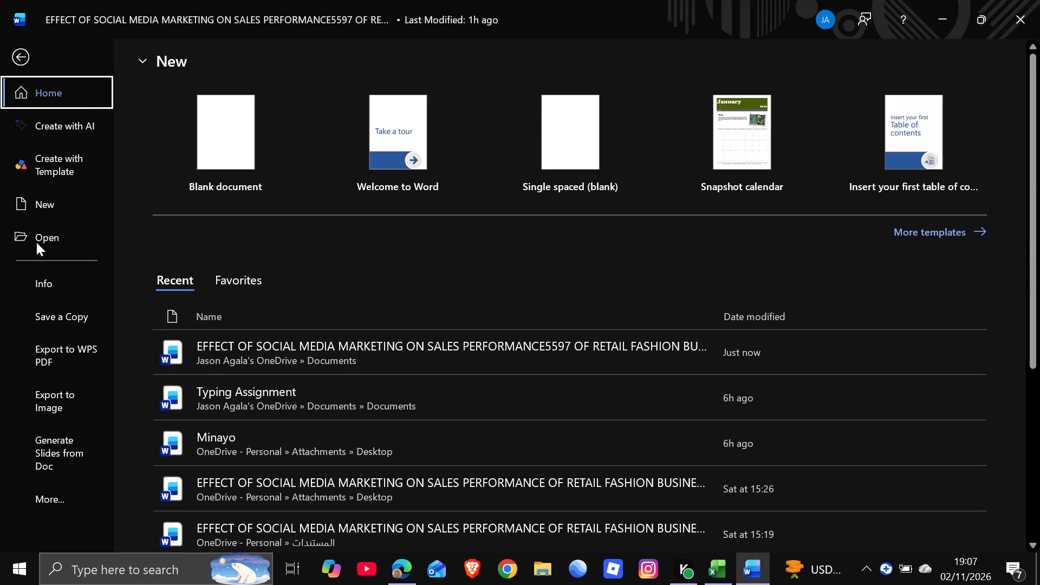
left_click(36, 242)
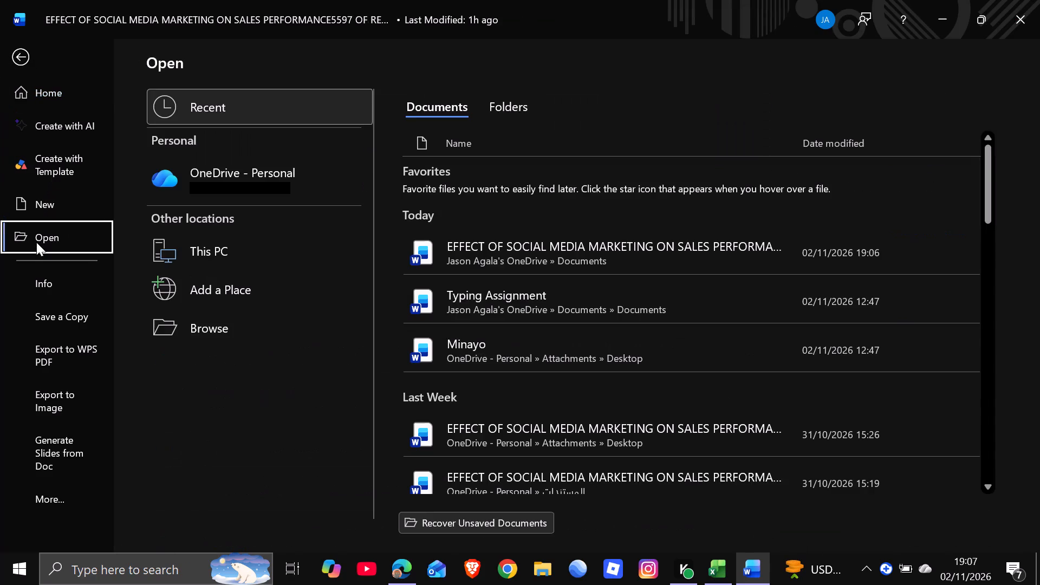
left_click(448, 348)
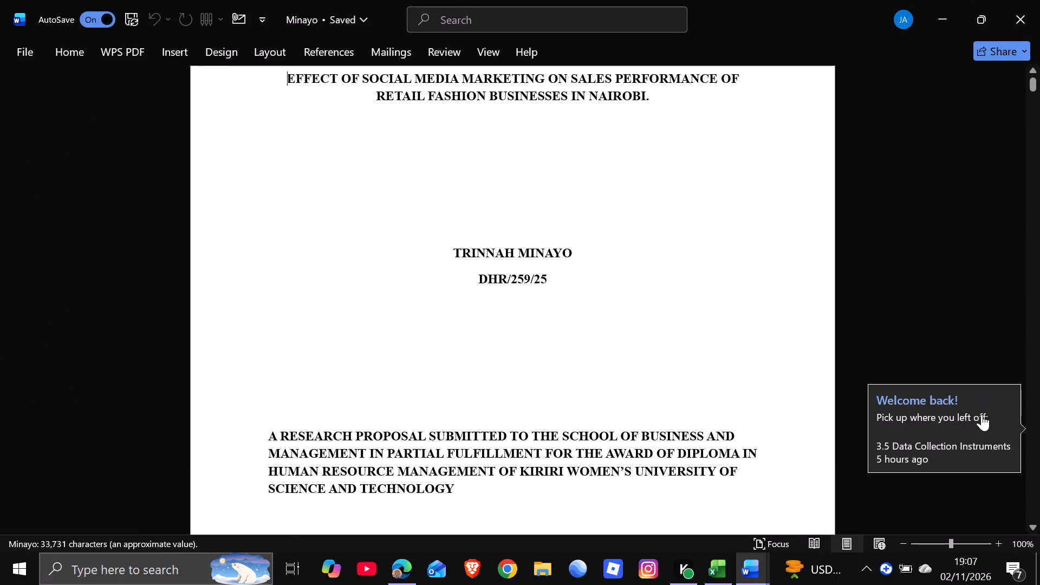
left_click(981, 414)
left_click_drag(981, 414, 1039, 540)
left_click(978, 362)
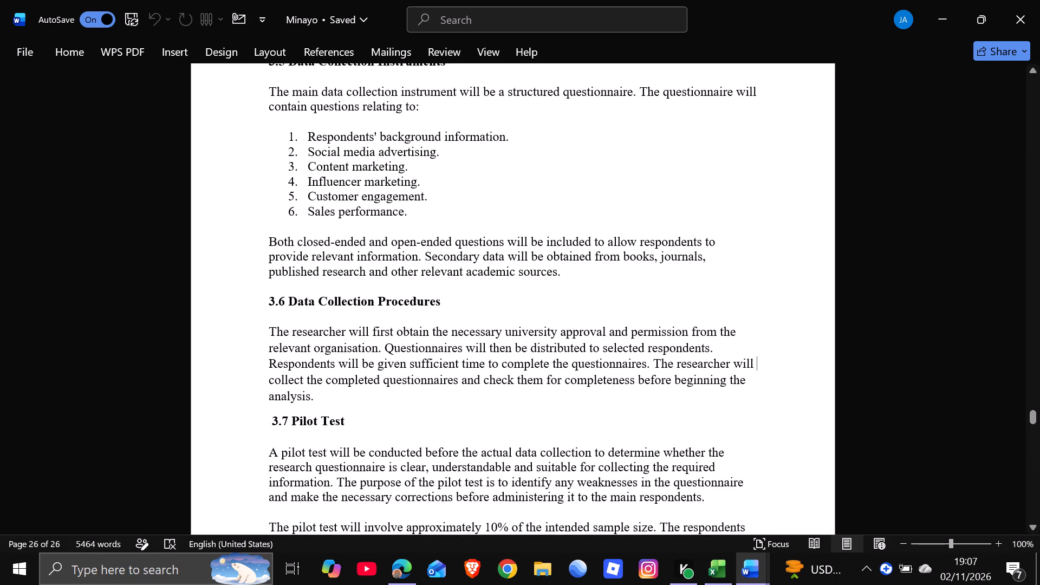
Copy sections 3.9 Data Analysis and Presentation and 3.10 Ethical Considerations, including all the bulleted principles, from the Minayo document.
key("Down")
key("Down")
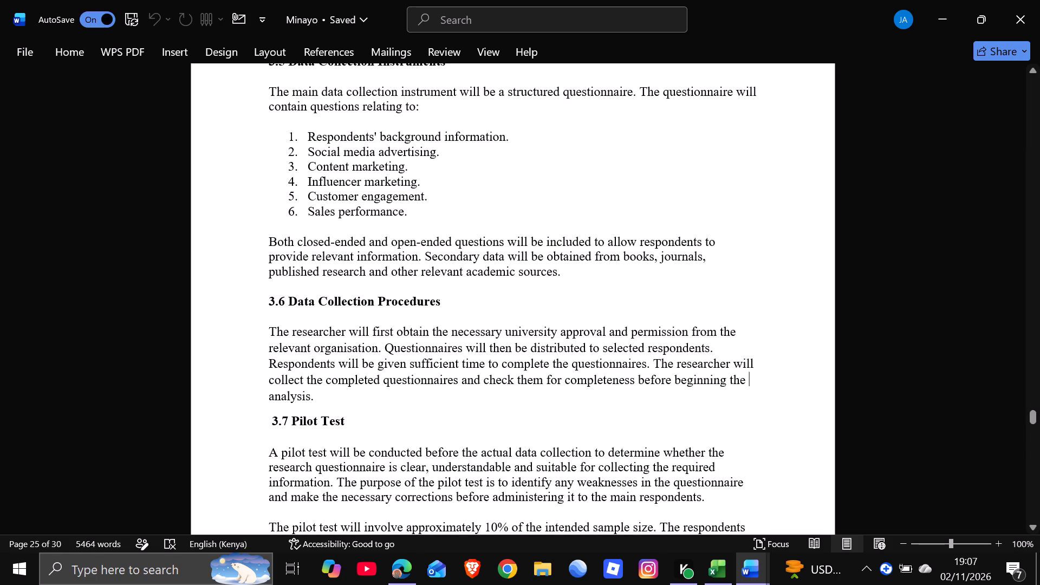
left_click(1032, 448)
left_click(1032, 448)
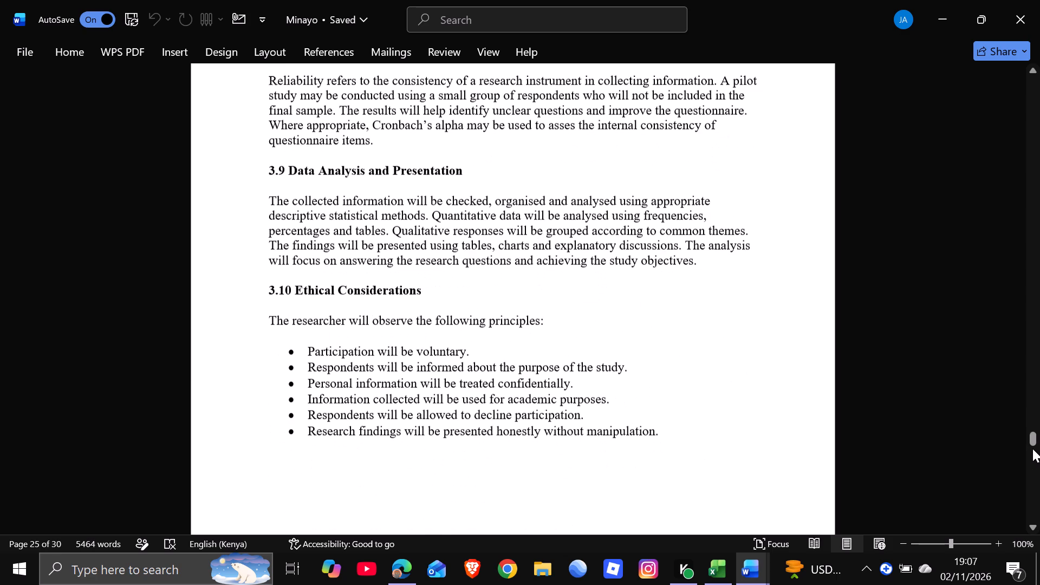
key("Up")
key("Up")
key("Down")
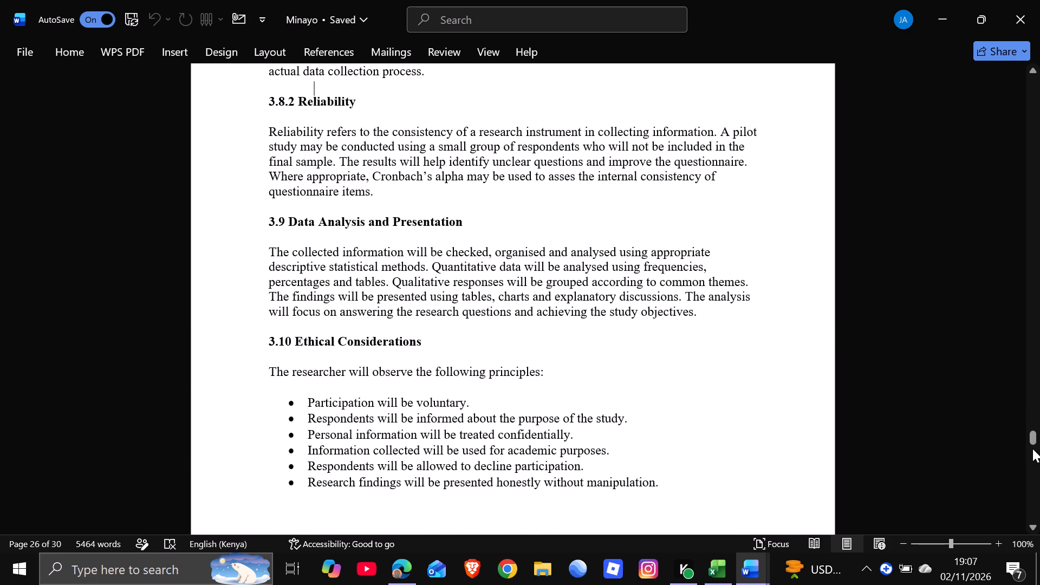
key("Down")
left_click(267, 225)
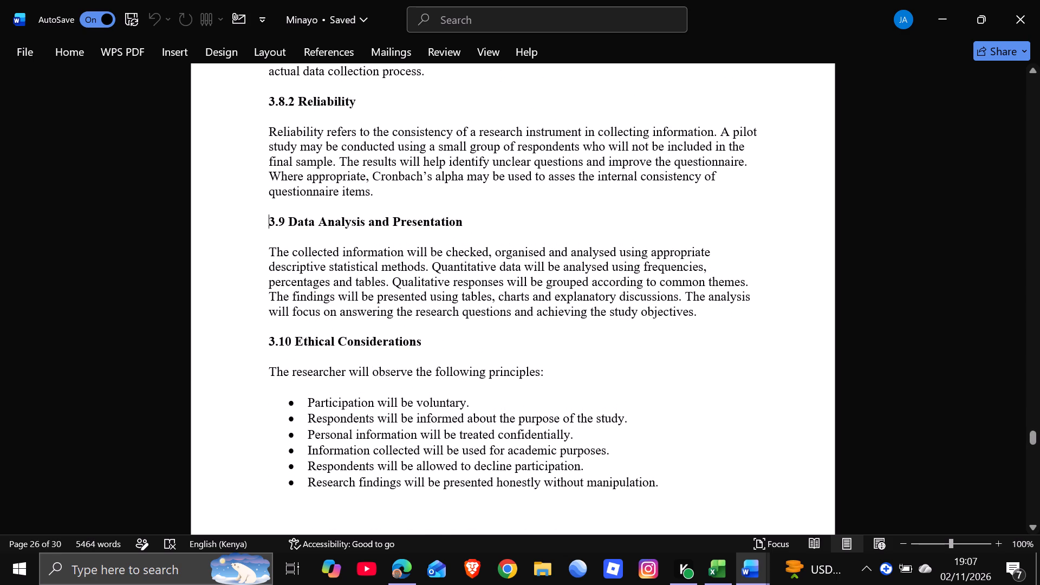
left_click_drag(267, 225, 489, 242)
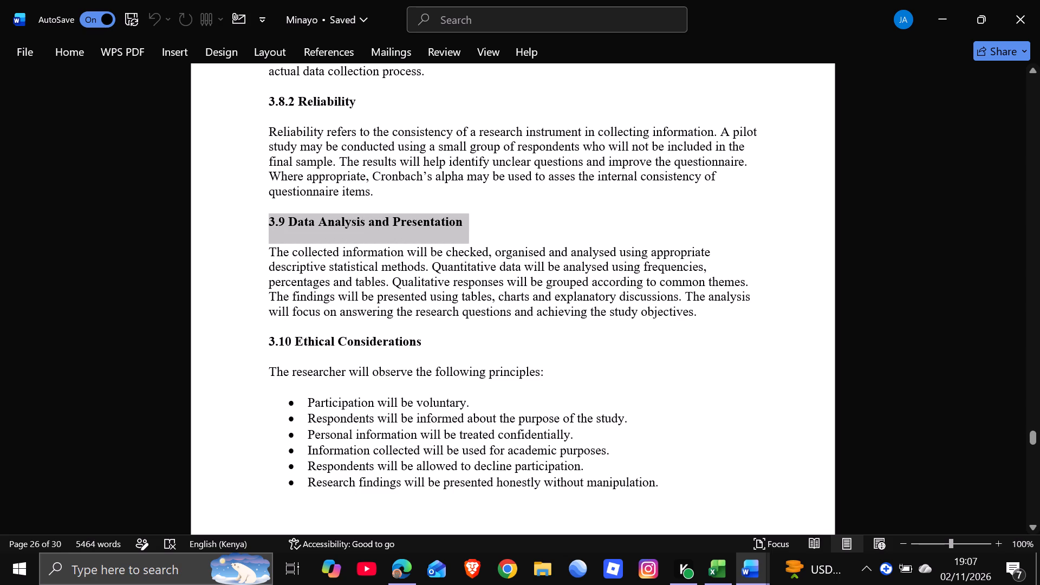
left_click_drag(489, 242, 521, 493)
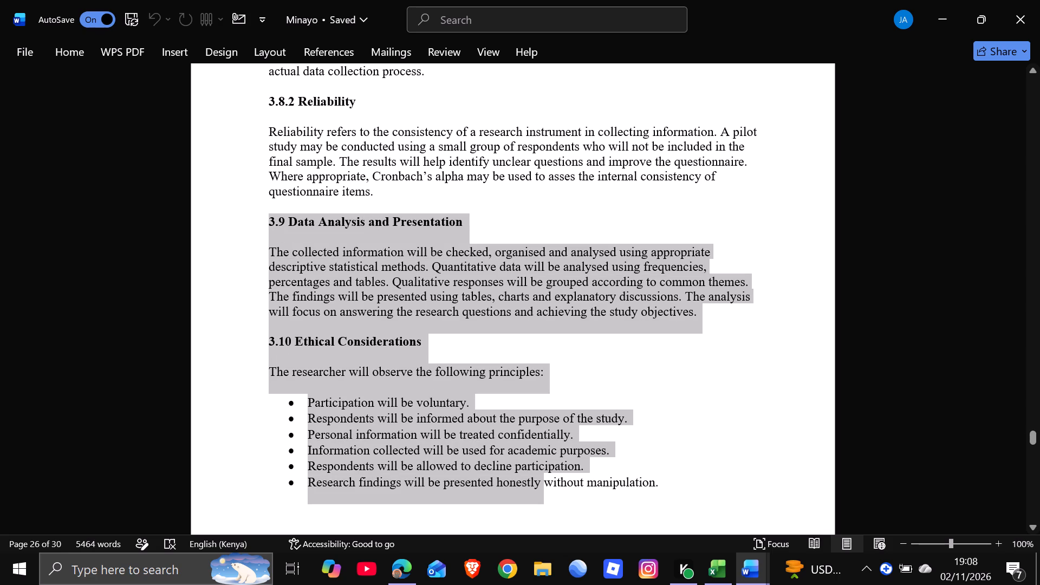
left_click_drag(521, 493, 664, 482)
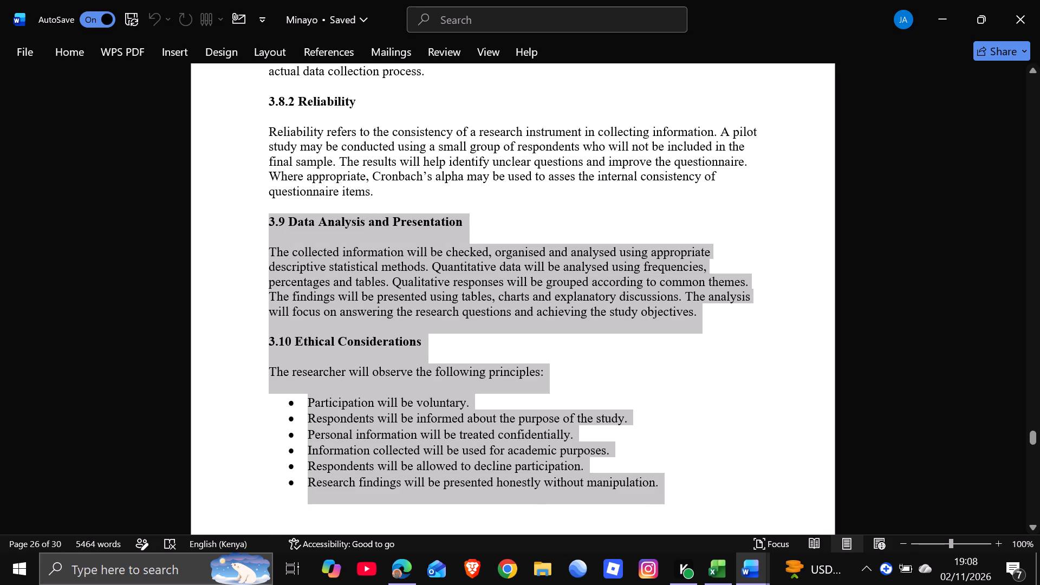
left_click_drag(664, 482, 665, 480)
right_click(664, 482)
right_click(665, 480)
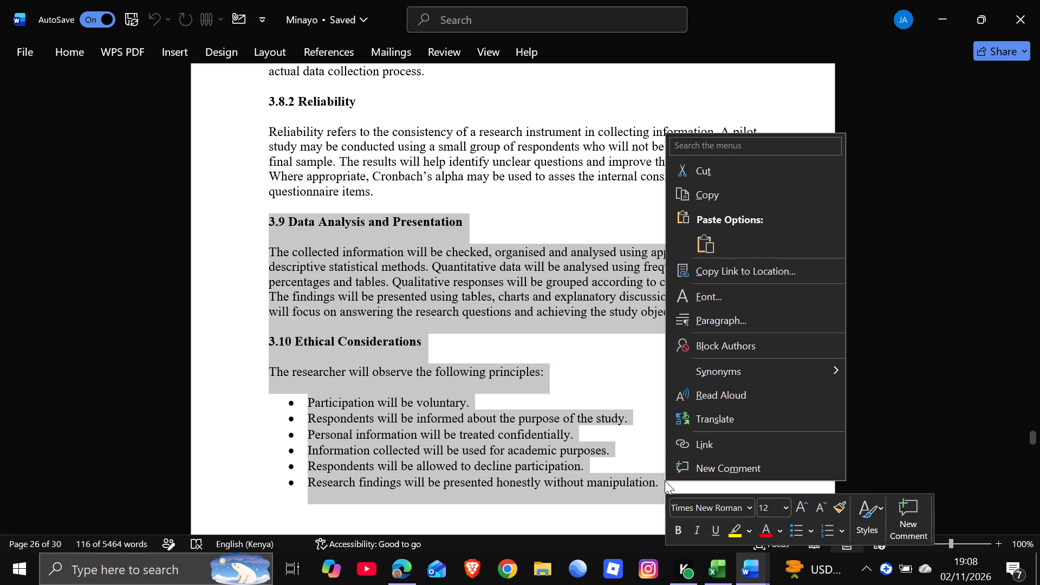
left_click(727, 195)
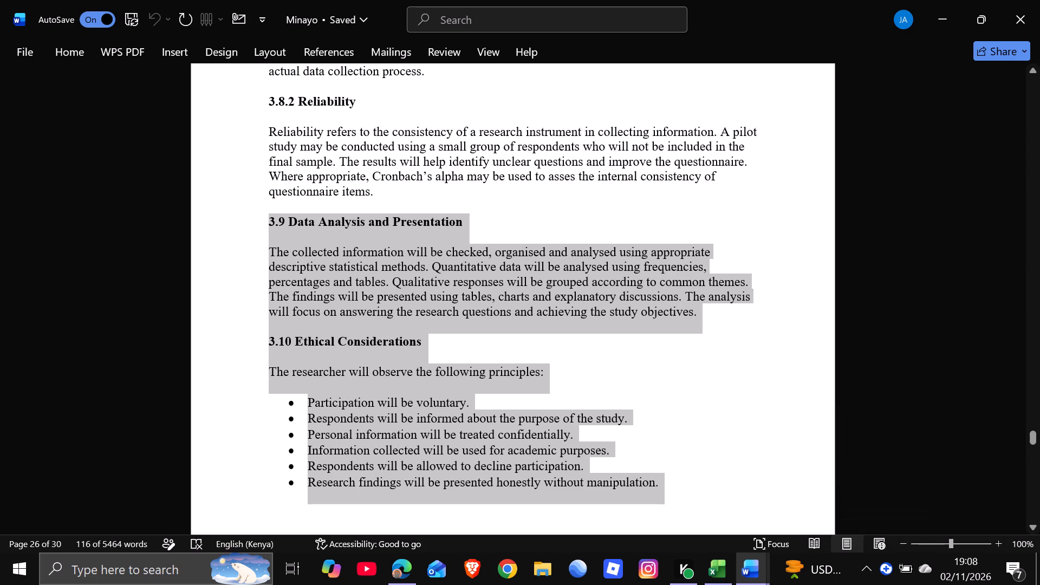
Paste the copied sections 3.9 and 3.10 into the social media marketing proposal after section 3.8.2 Reliability, keeping the source formatting.
left_click(762, 575)
left_click(677, 494)
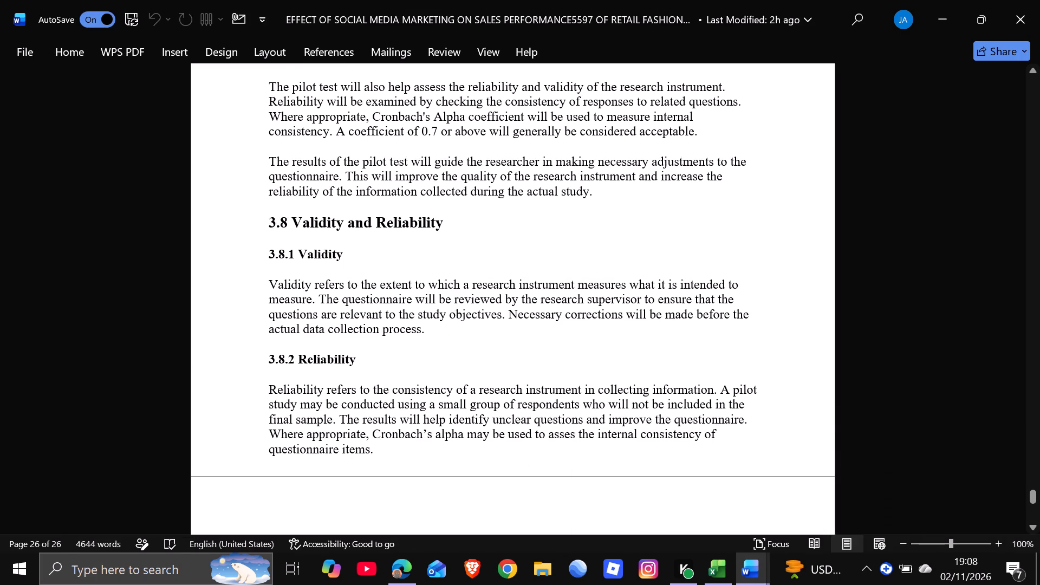
key("BackSpace")
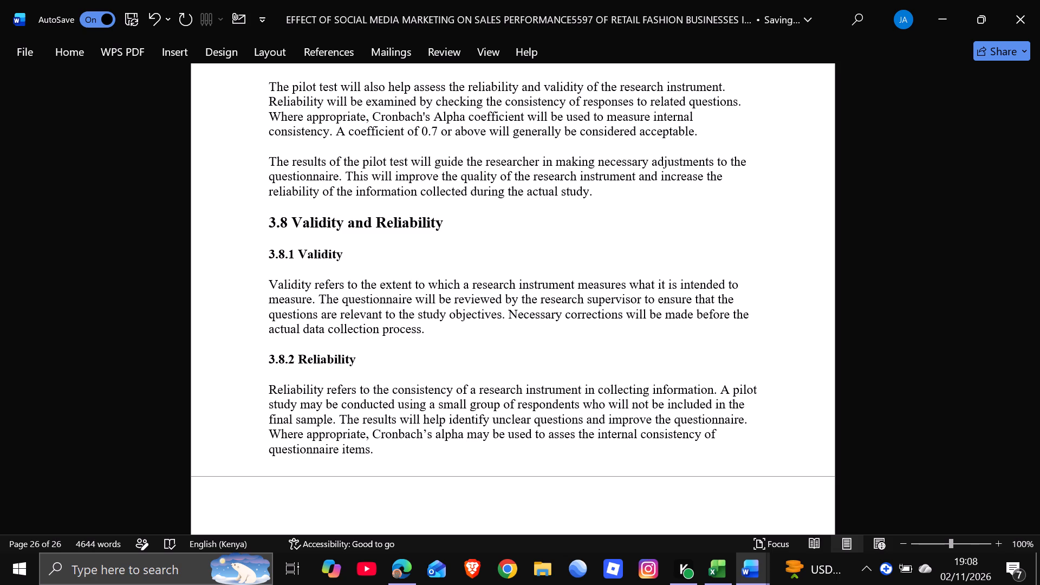
right_click(314, 485)
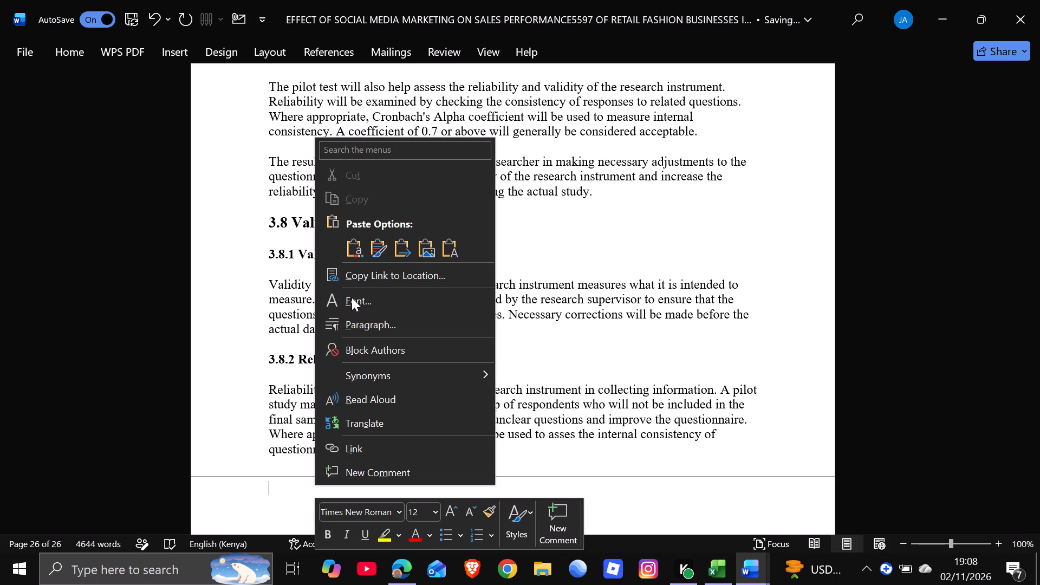
left_click(374, 248)
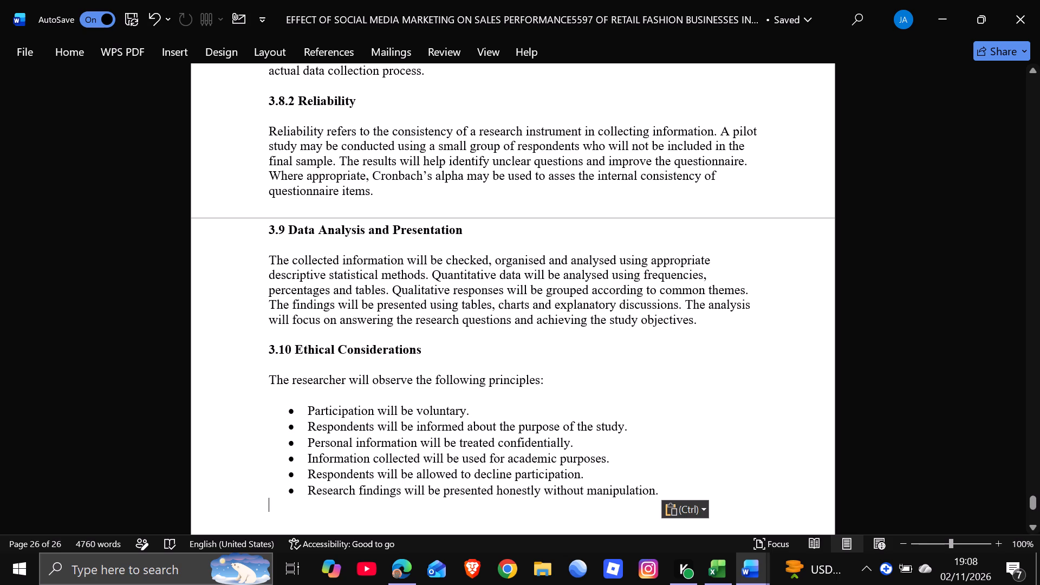
Convert the bulleted principles under 3.10 Ethical Considerations to a 1., 2., 3. numbered list and place the cursor below it.
left_click_drag(657, 495, 275, 446)
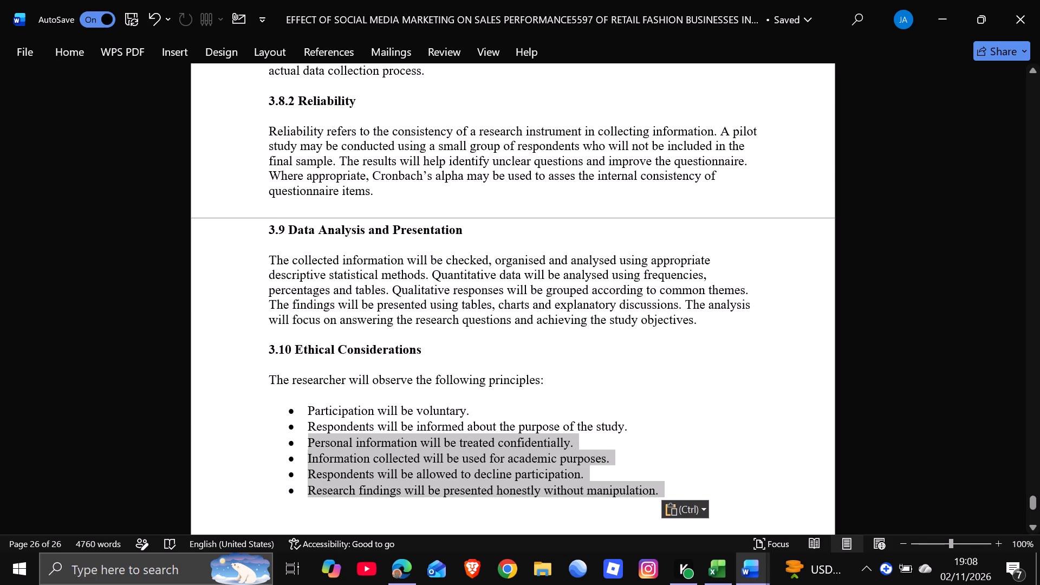
left_click_drag(275, 446, 268, 409)
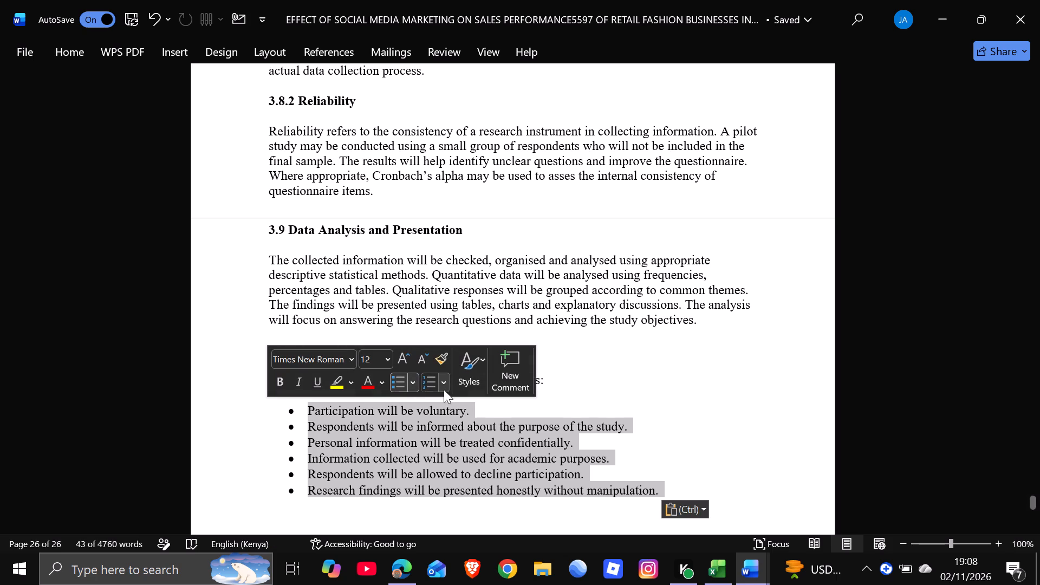
left_click(447, 383)
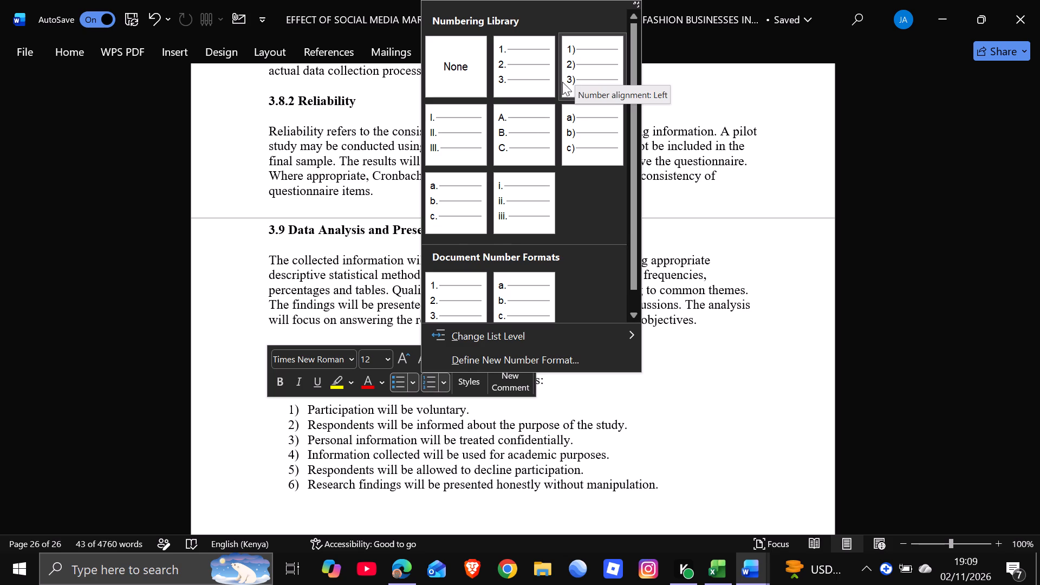
left_click(453, 291)
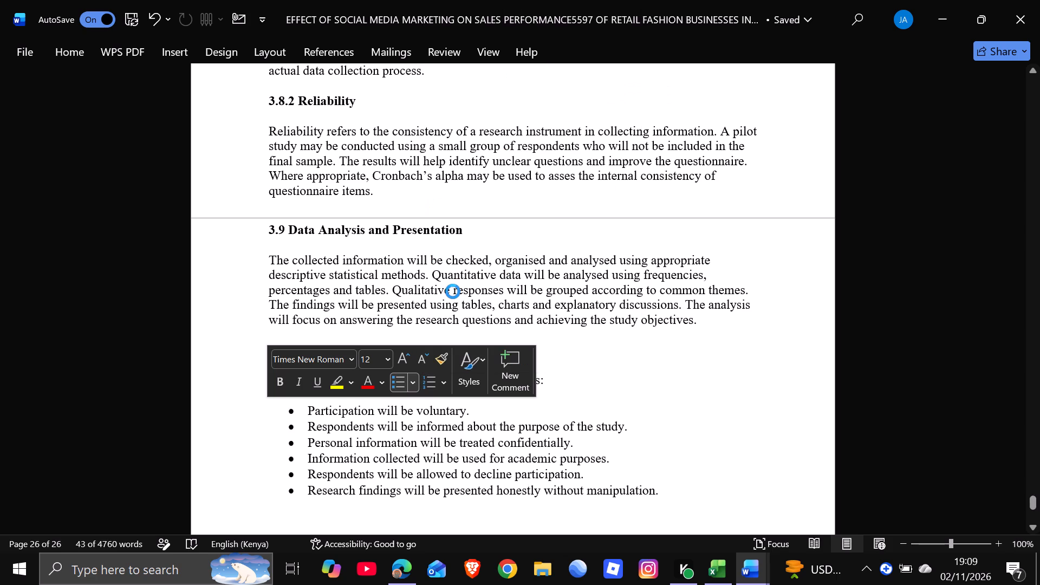
left_click(679, 381)
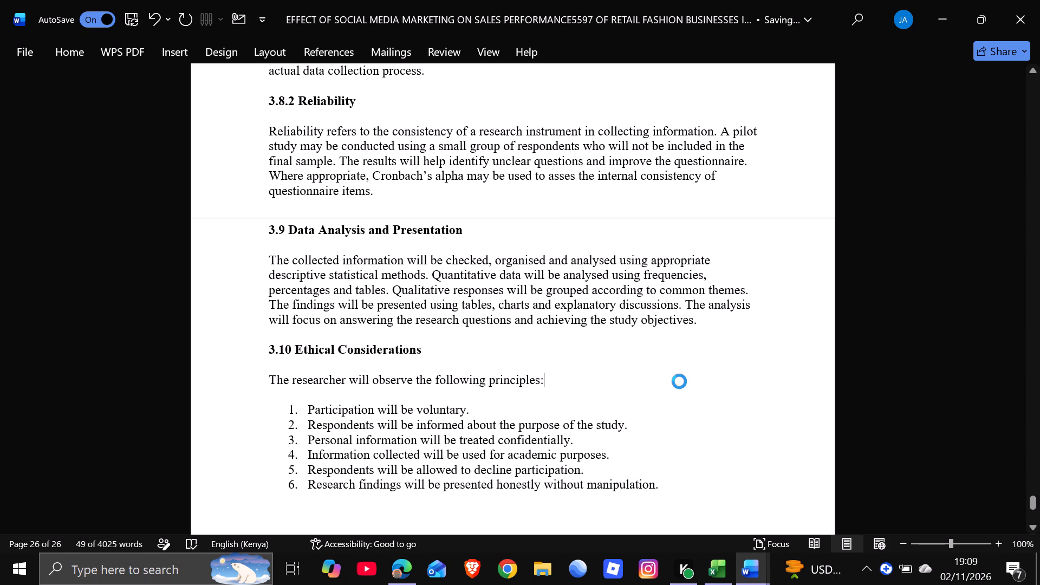
key("Down")
key("Down")
key("Down")
key("Down")
key("Down")
key("Down")
key("Down")
key("Down")
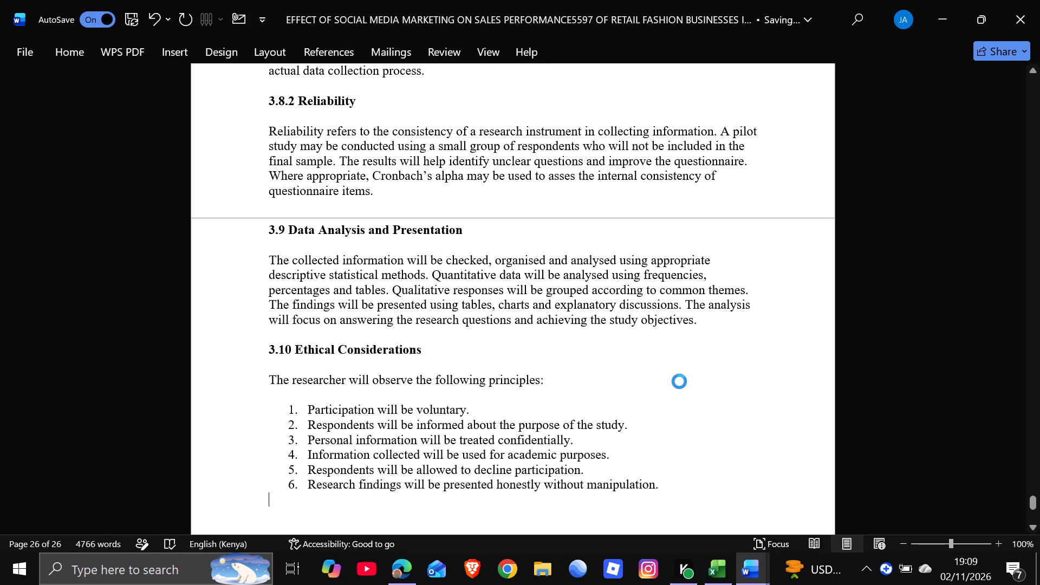
key("Down")
key("Down")
key("Down")
key("Down")
key("Down")
key("Down")
key("Down")
key("Down")
key("Down")
key("Down")
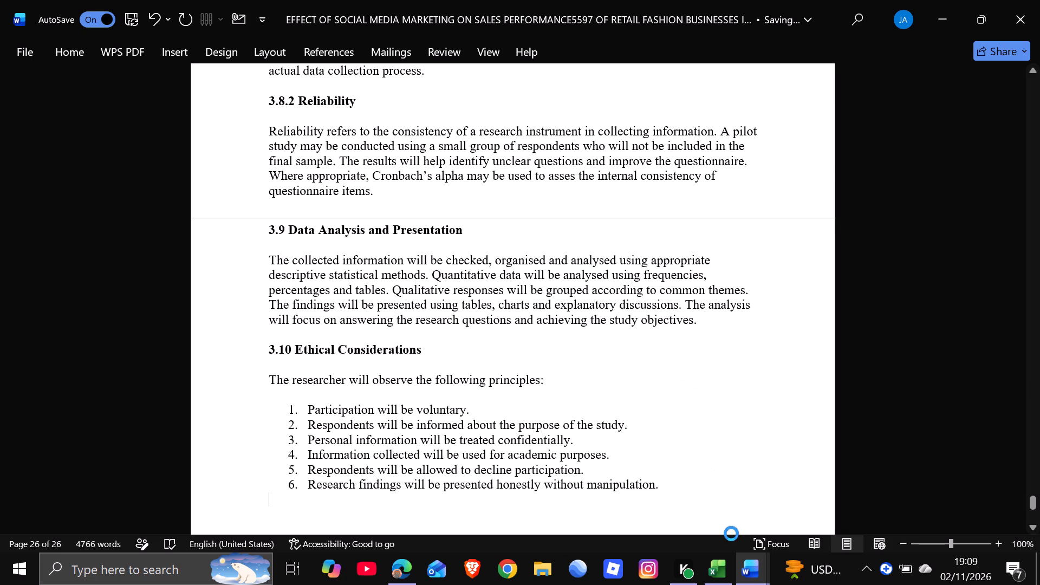
Switch to the Minayo document and examine what follows section 3.10, from the Chapter Four heading to the Response Rate table.
left_click(747, 578)
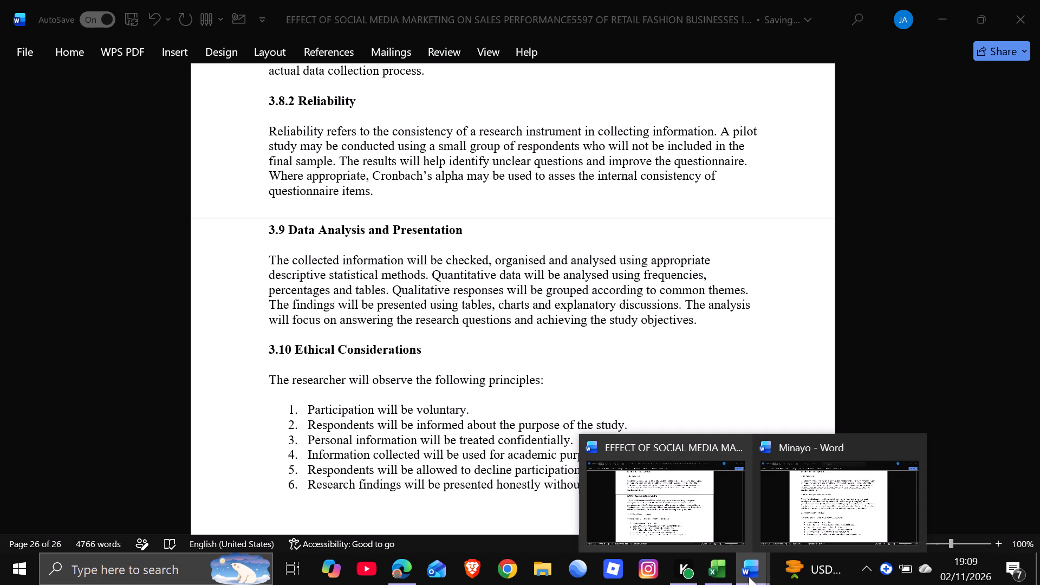
left_click(827, 501)
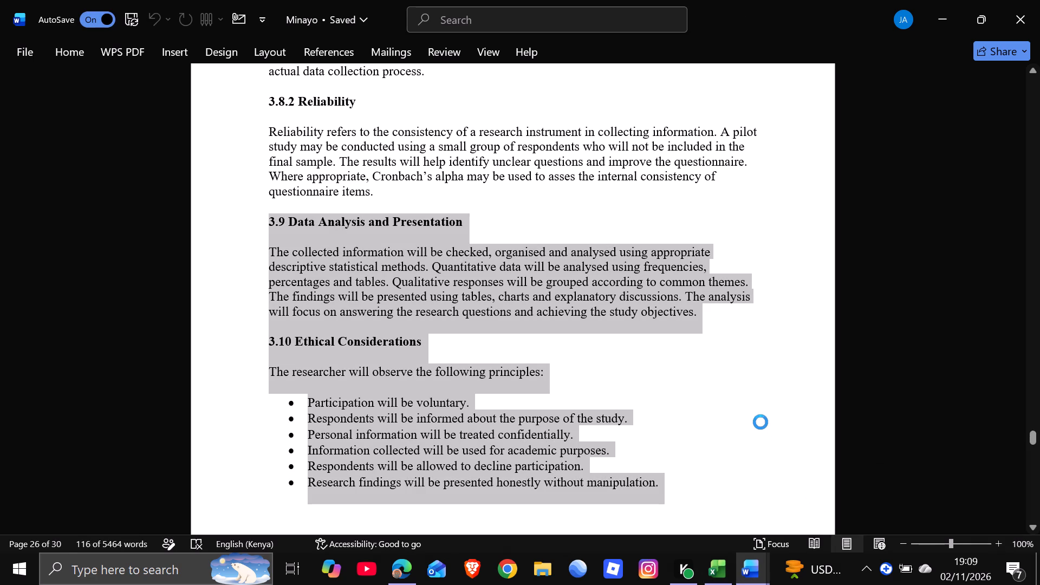
left_click(760, 422)
key("Down")
key("Down")
key("Down")
key("Down")
key("Down")
key("Down")
key("Down")
key("Down")
key("Down")
key("Down")
key("Down")
key("Down")
key("Down")
key("Down")
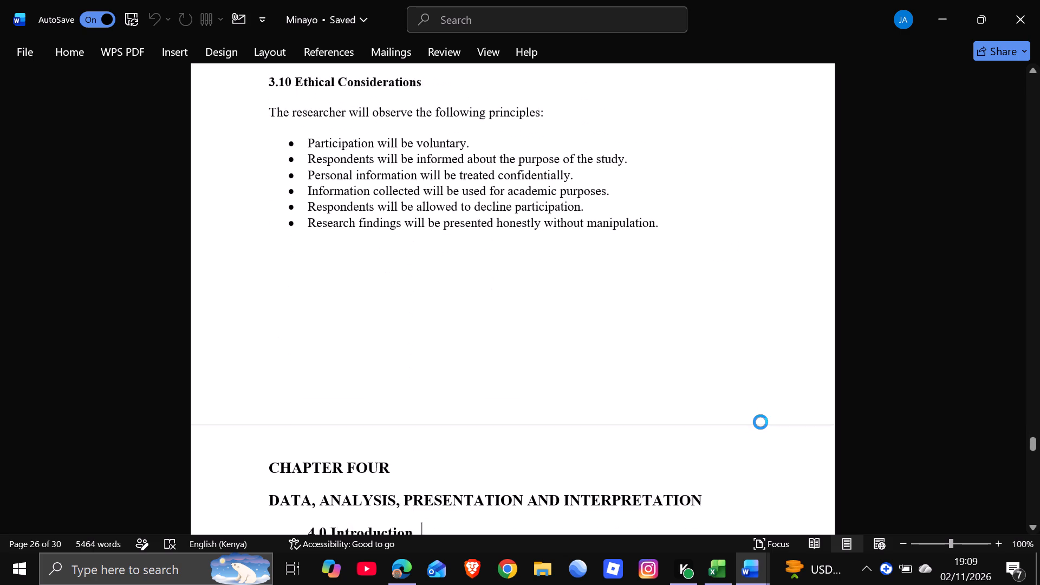
key("Down")
key("Down")
key("Down")
key("Down")
key("Down")
key("Down")
key("Down")
key("Down")
key("Down")
key("Down")
key("Down")
key("Down")
key("Down")
key("Down")
key("Down")
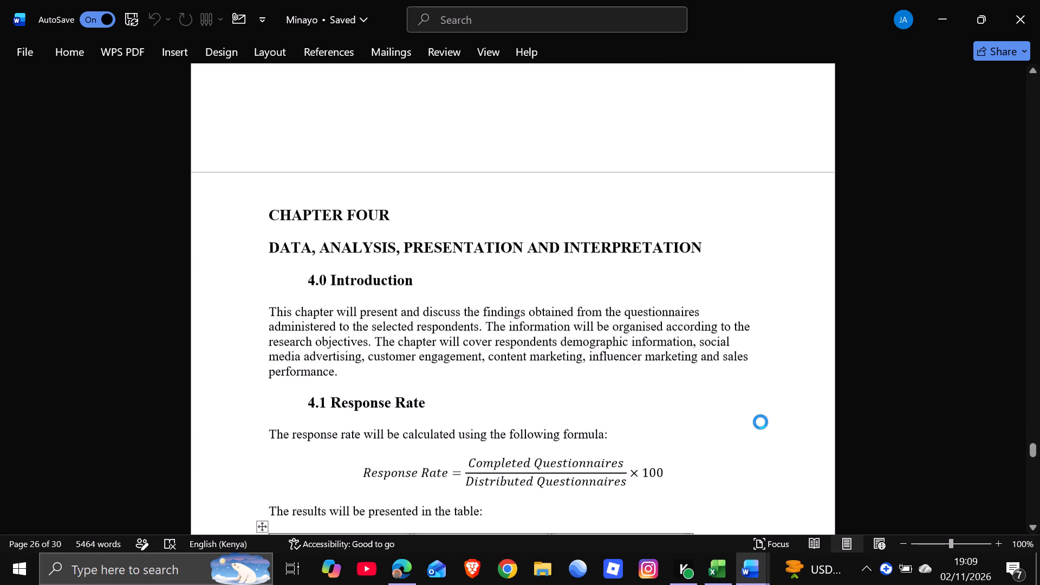
key("Down")
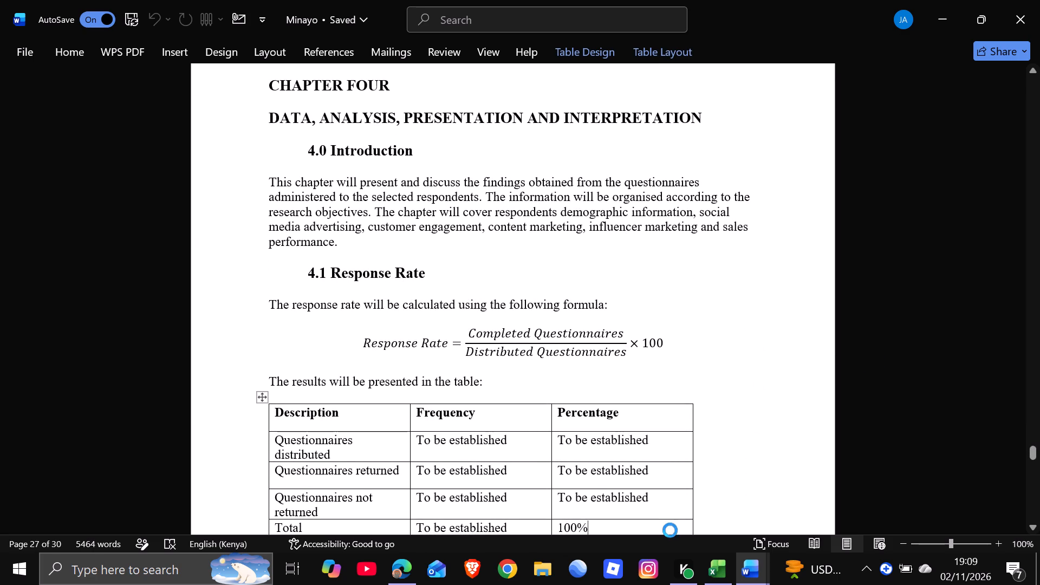
Return to the proposal and add blank lines after the ethical principles list until the cursor sits at the top of a new page.
left_click(759, 570)
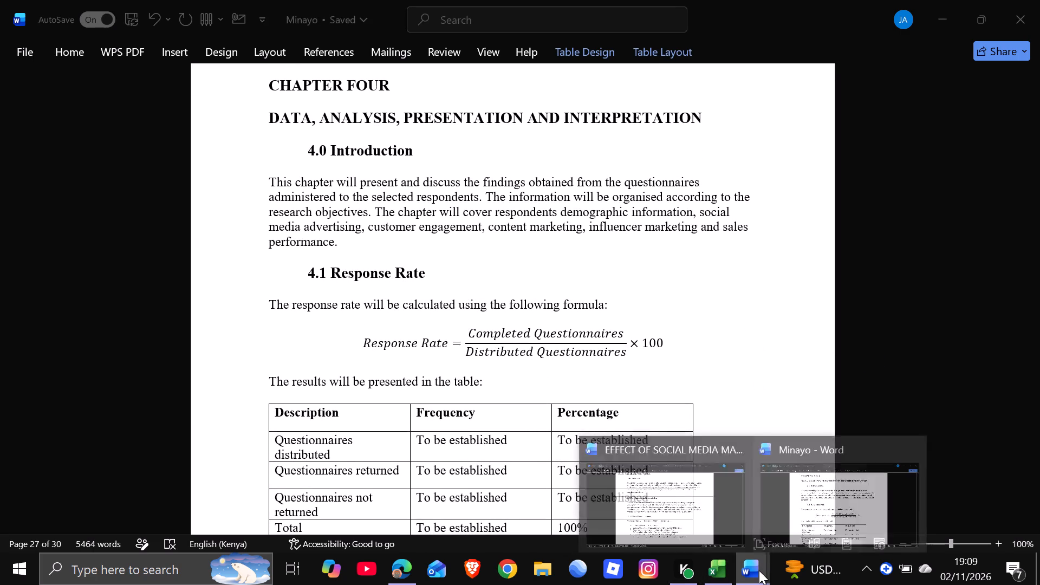
left_click(680, 486)
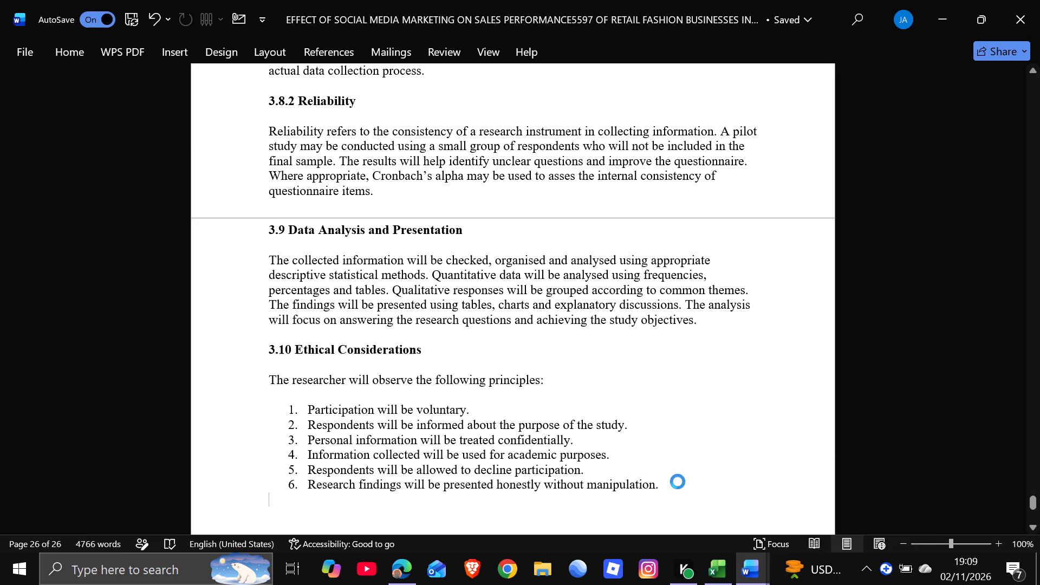
key("Return")
key("Return")
key("Return")
key("Return")
key("Return")
key("Return")
key("Return")
key("Return")
key("Return")
key("Return")
key("Return")
key("Return")
key("Return")
key("Return")
key("Return")
key("Return")
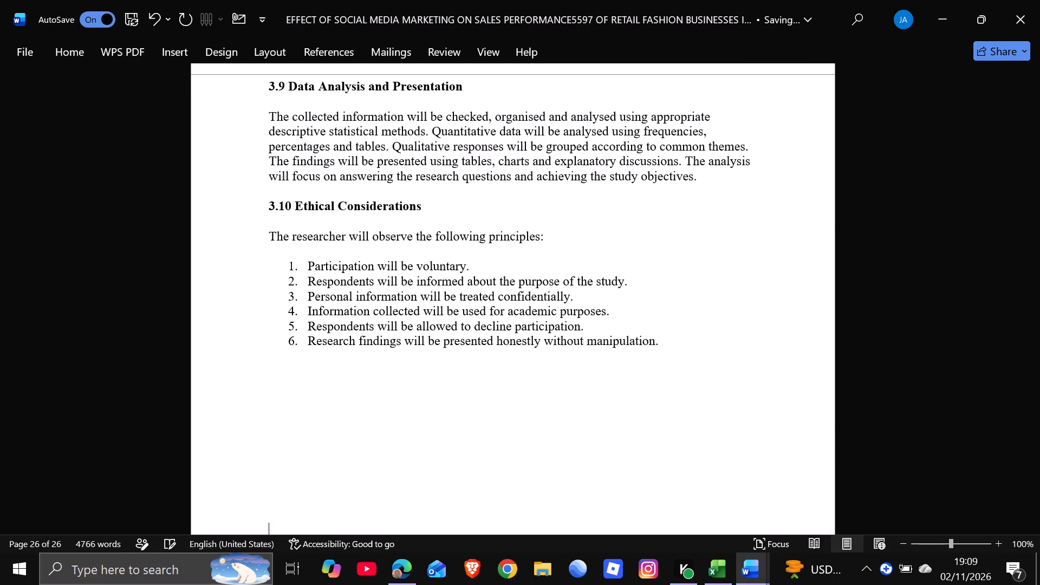
key("Return")
key("Return")
key("Return")
key("Return")
key("Return")
key("Return")
key("Return")
key("Return")
key("Return")
key("Return")
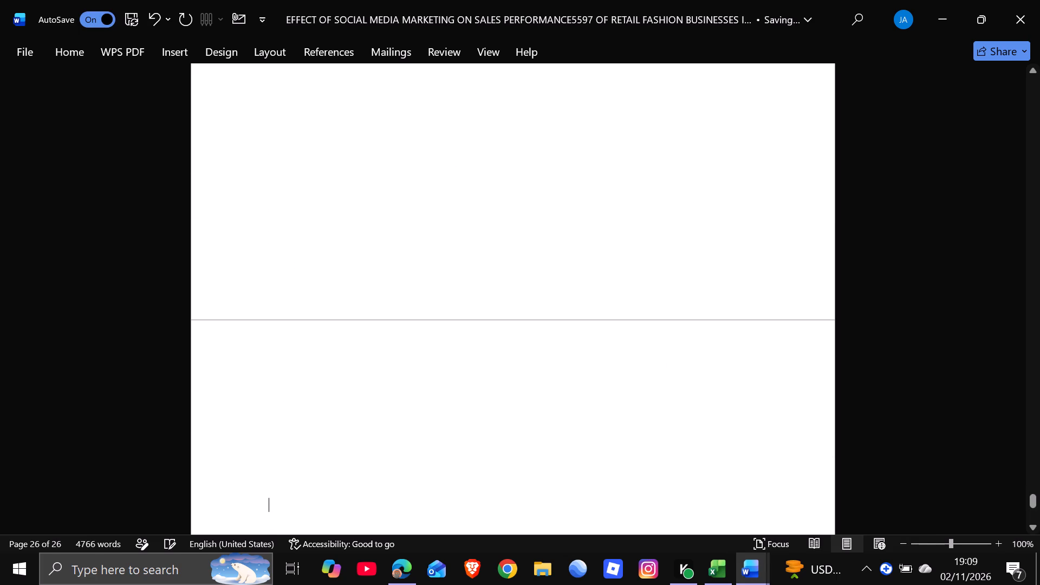
key("BackSpace")
key("BackSpace")
key("BackSpace")
key("BackSpace")
key("BackSpace")
key("BackSpace")
key("BackSpace")
Switch to the Minayo document and select the Chapter Four title line DATA, ANALYSIS, PRESENTATION AND INTERPRETATION.
left_click(756, 583)
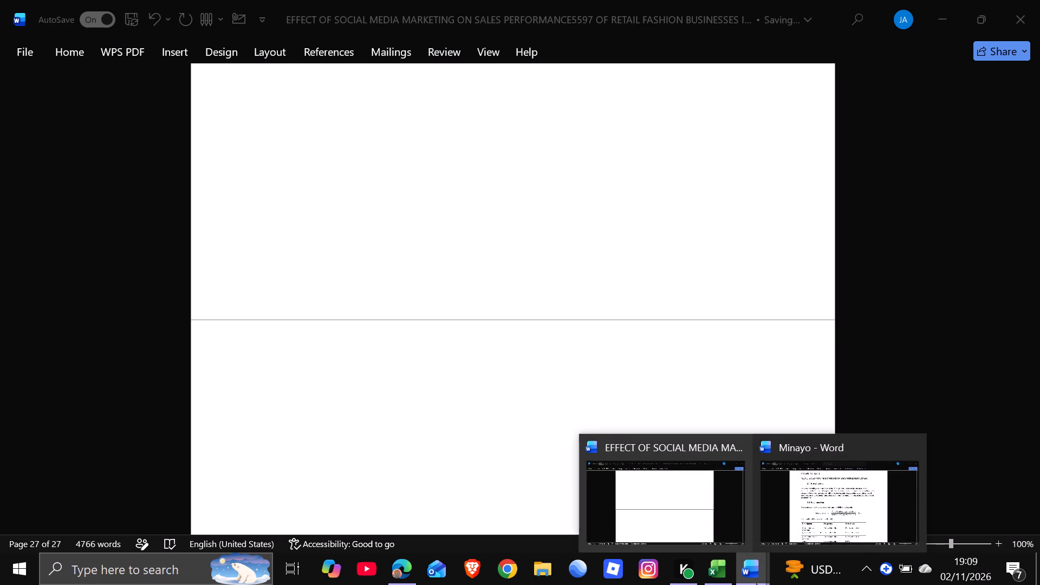
left_click(812, 529)
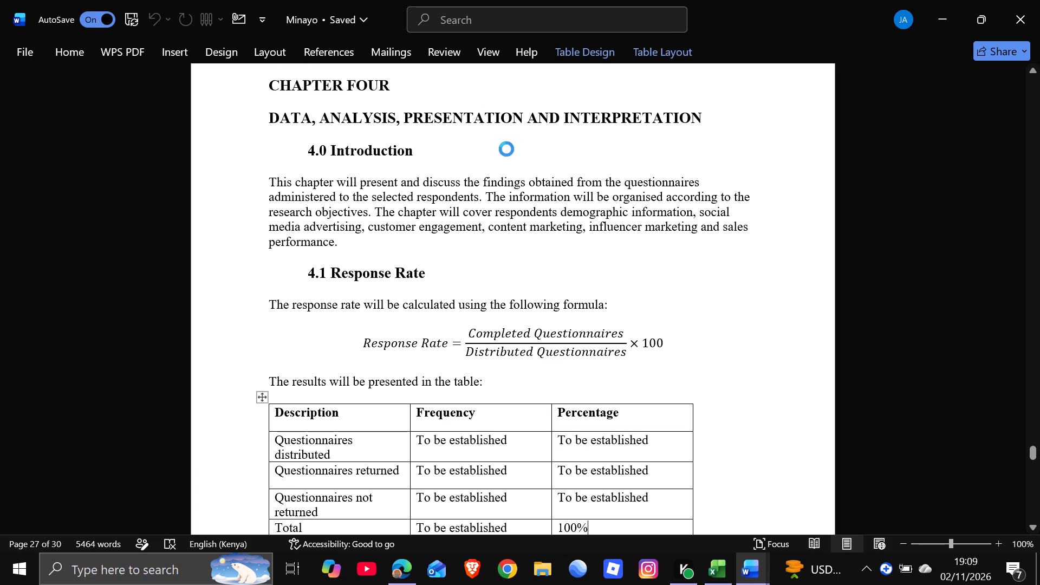
double_click(257, 138)
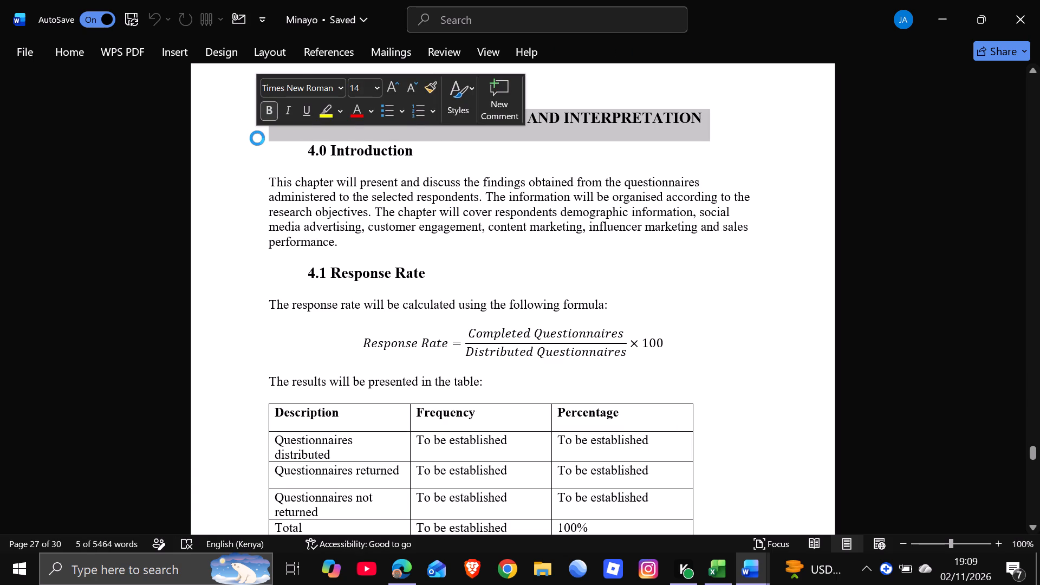
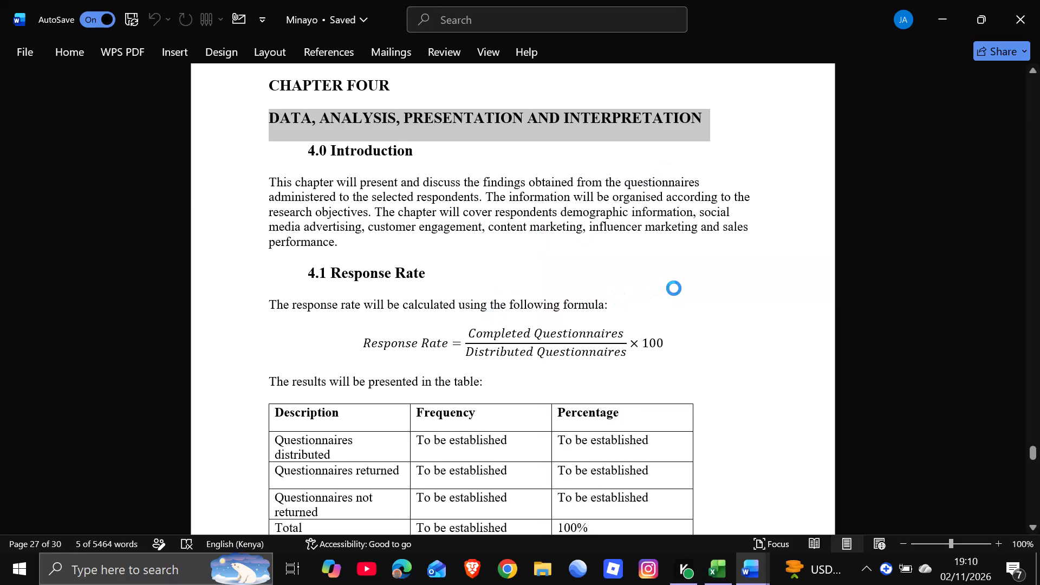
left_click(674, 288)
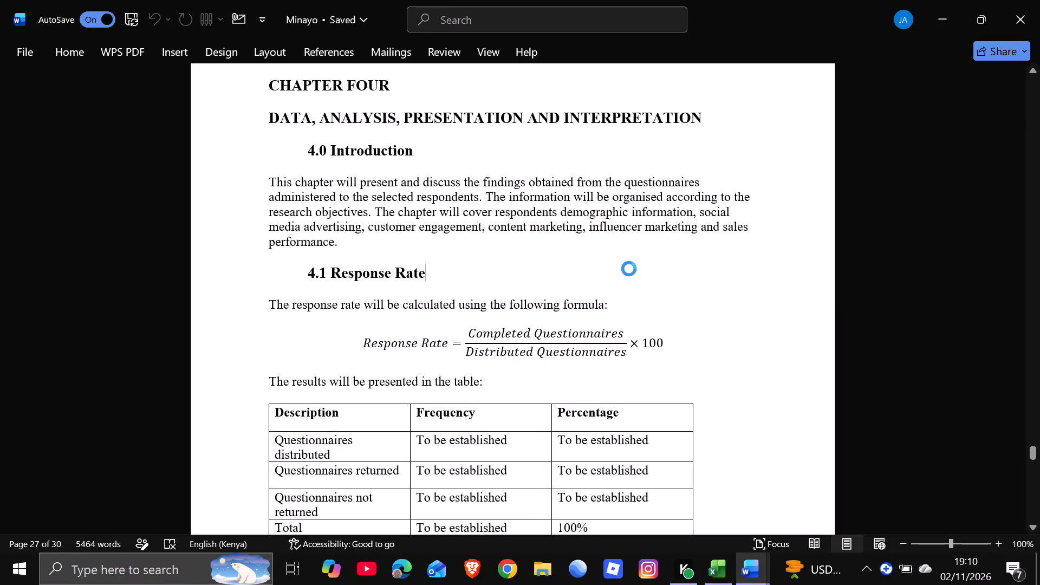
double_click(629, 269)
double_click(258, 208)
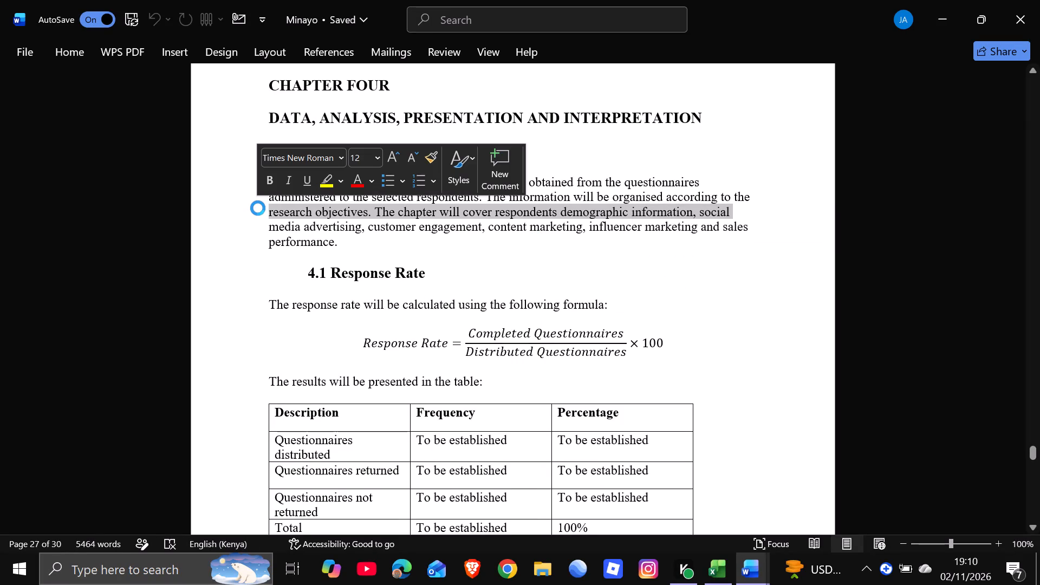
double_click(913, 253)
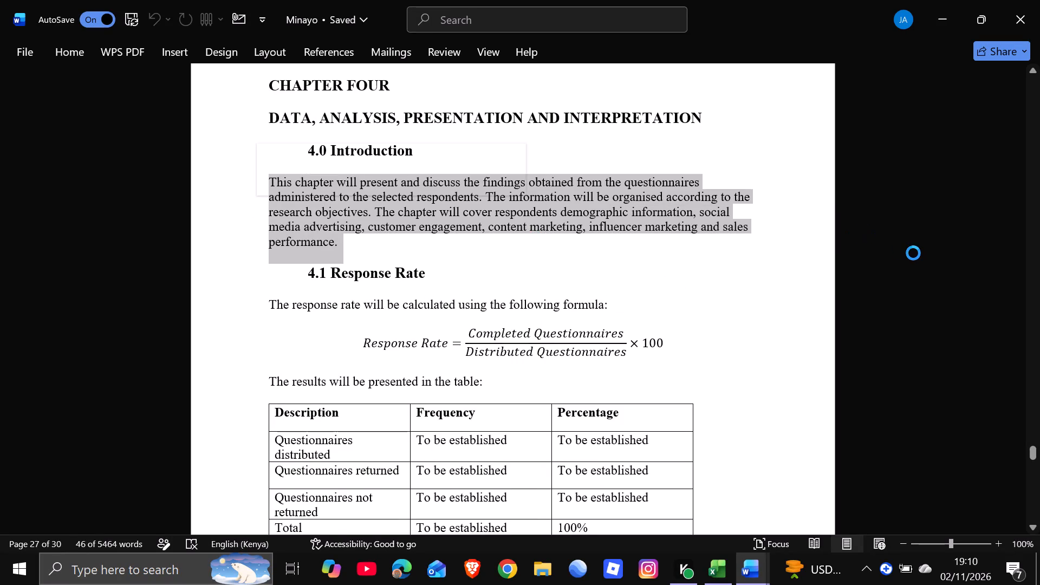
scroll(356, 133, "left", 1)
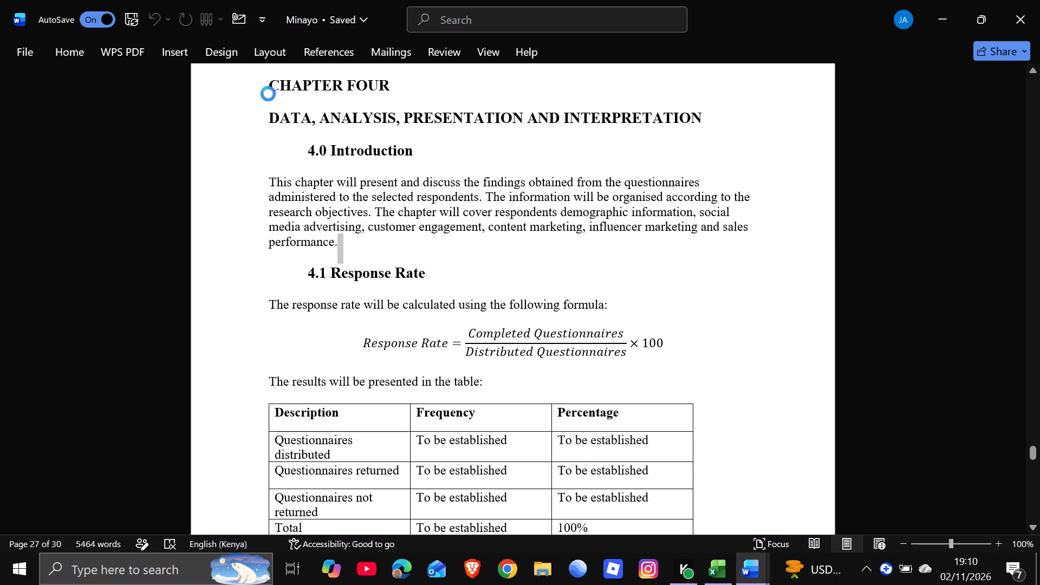
Copy the Minayo content from the CHAPTER FOUR heading through the end of the Response Rate table in section 4.1.
left_click_drag(268, 94, 423, 138)
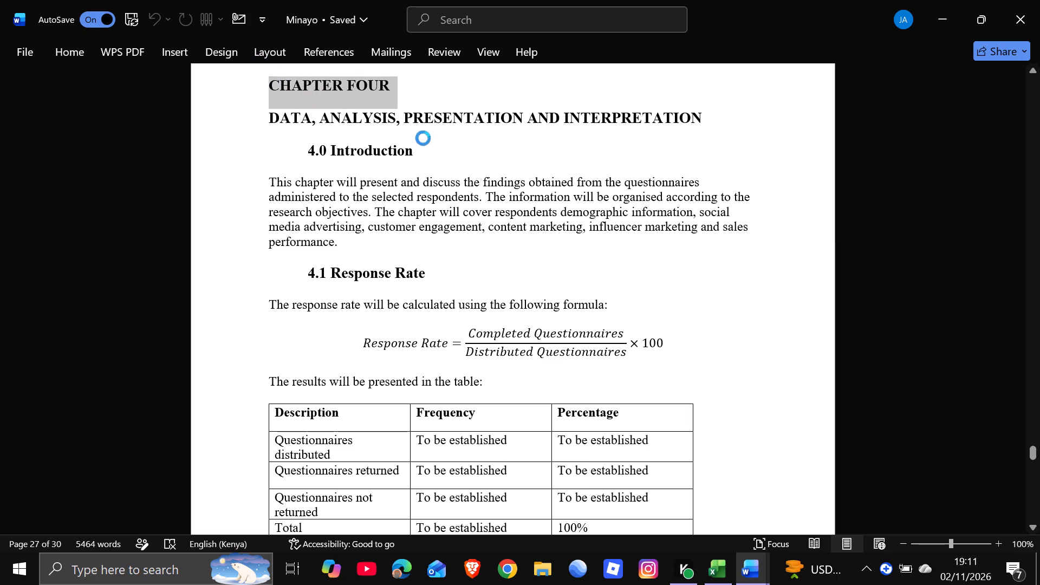
left_click_drag(423, 138, 425, 257)
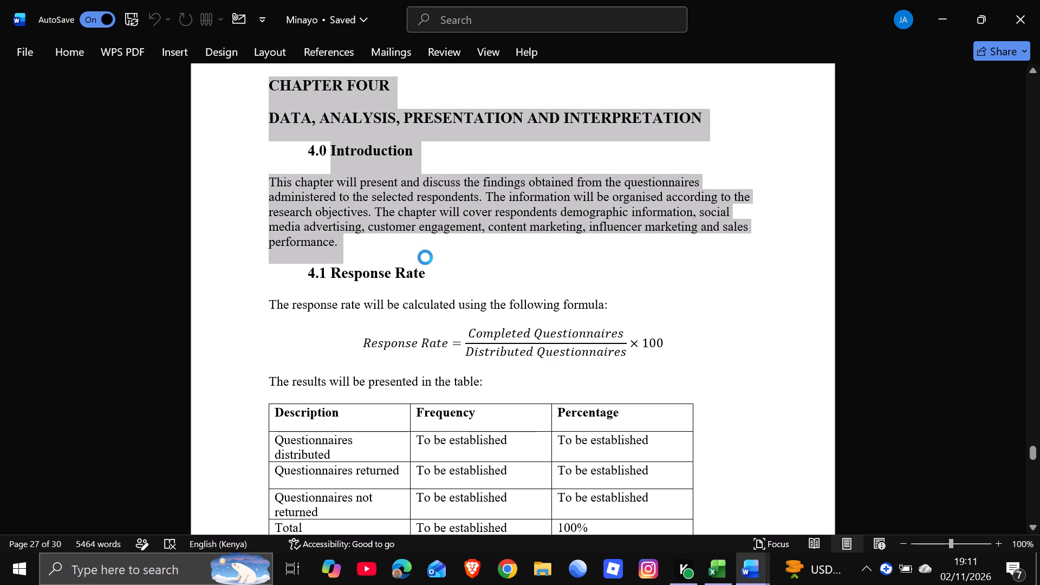
left_click_drag(425, 257, 567, 350)
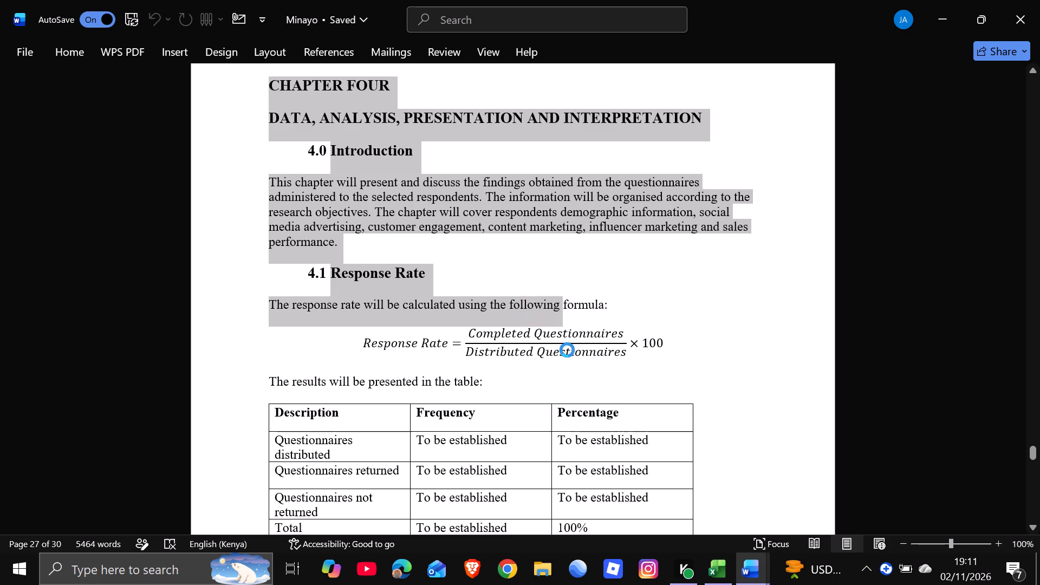
left_click_drag(567, 350, 556, 549)
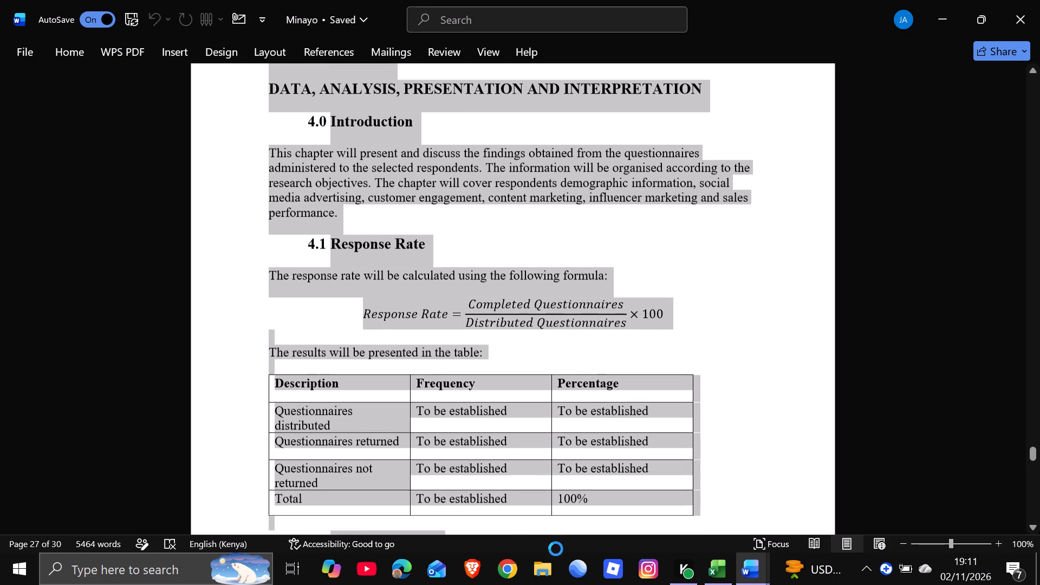
left_click_drag(556, 549, 532, 342)
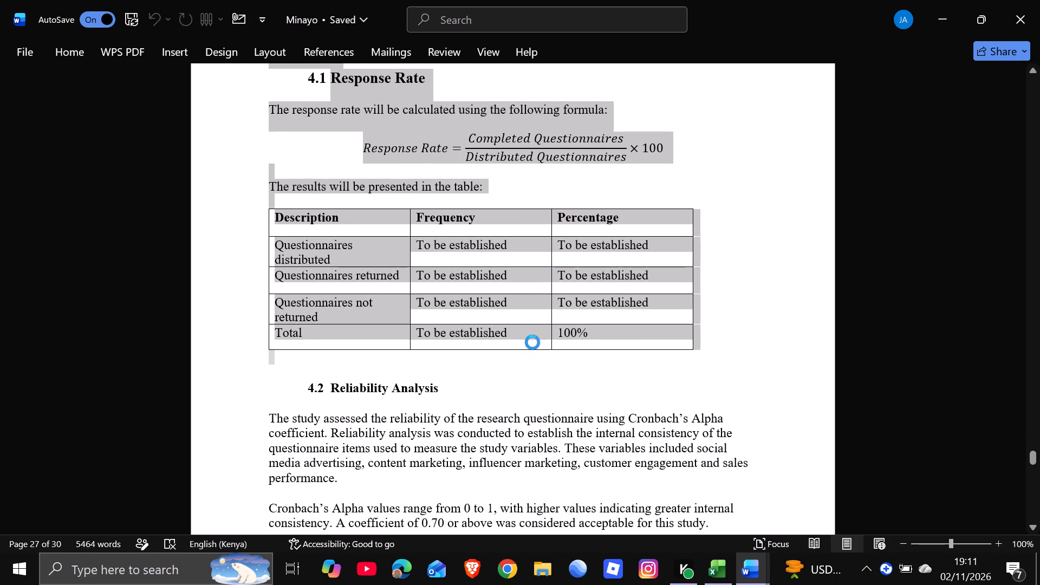
left_click_drag(532, 342, 538, 343)
right_click(537, 344)
right_click(538, 343)
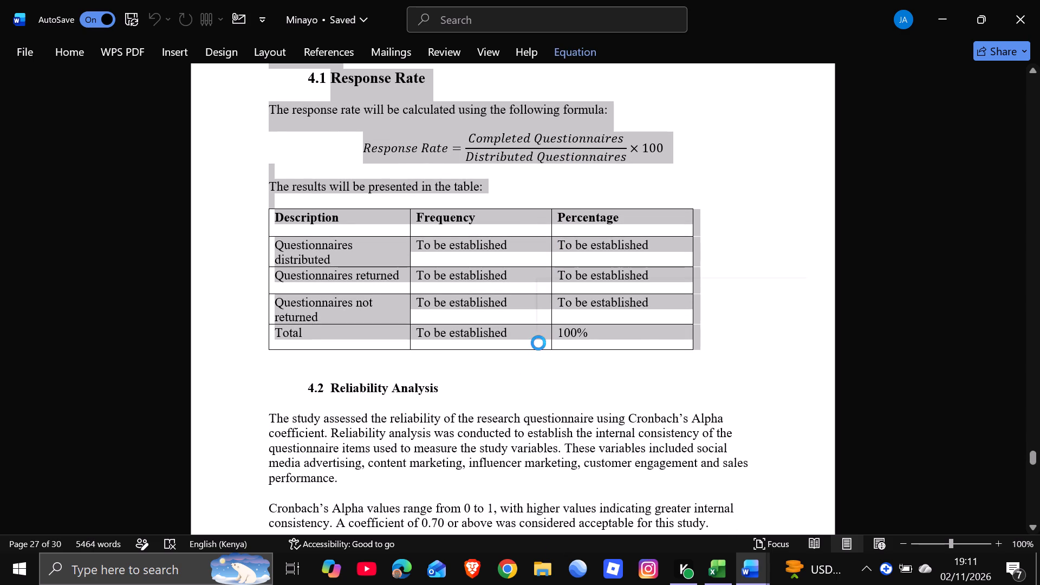
left_click(574, 263)
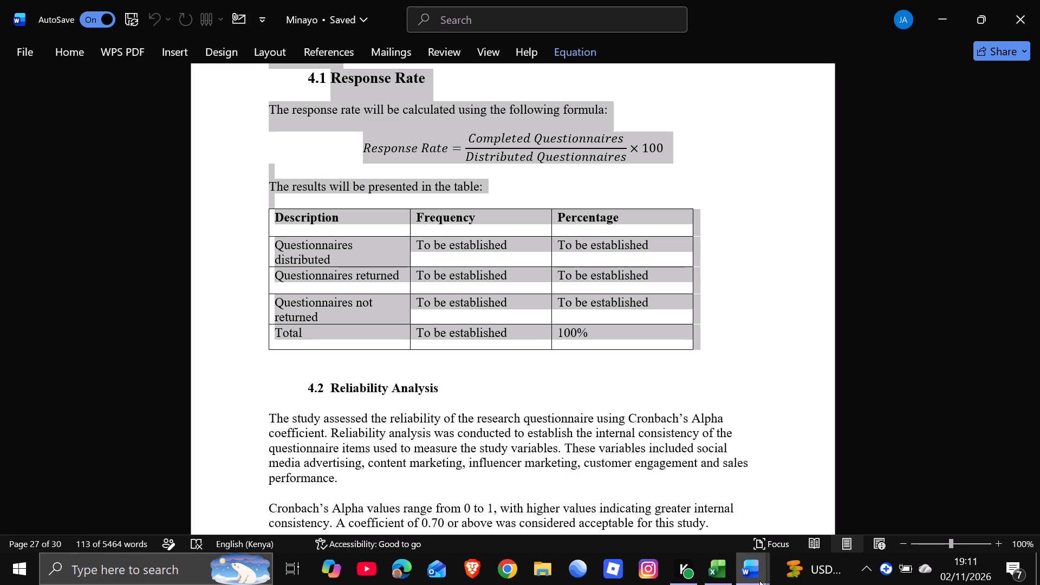
Switch to the EFFECT OF SOCIAL MEDIA MARKETING proposal and paste the copied Chapter Four content on the new page, keeping source formatting.
left_click(752, 577)
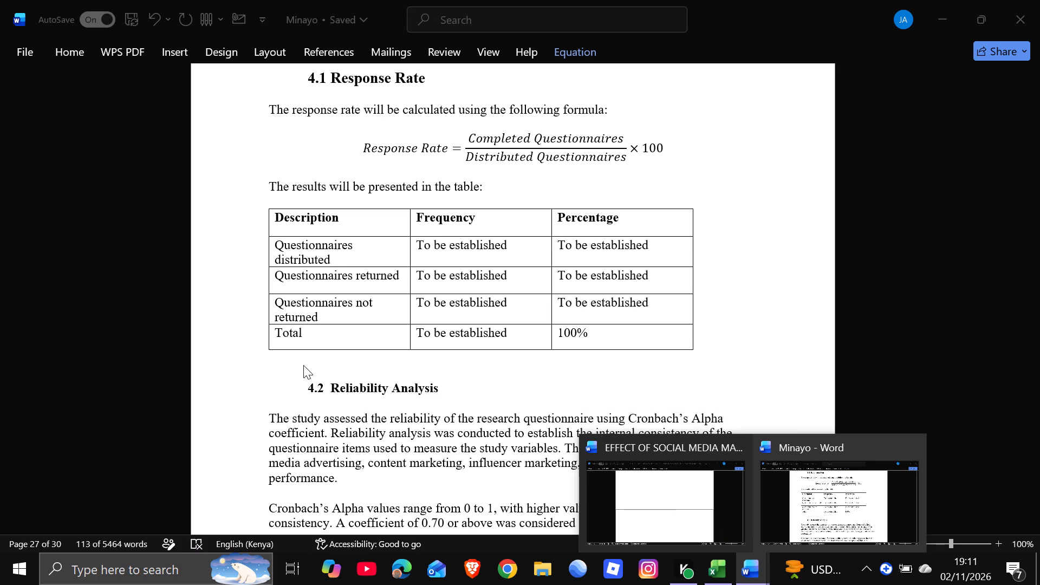
left_click(645, 511)
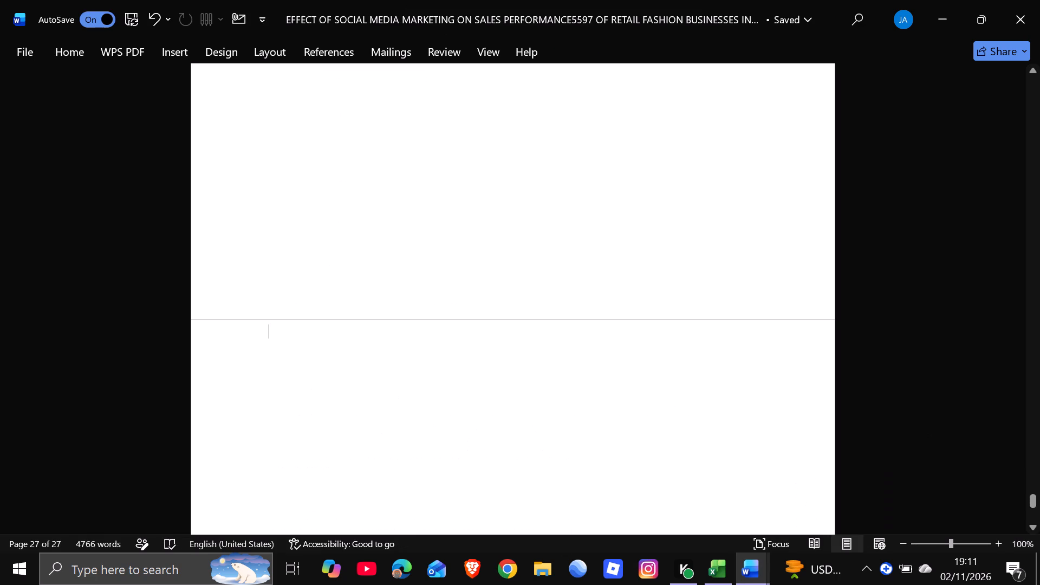
right_click(645, 511)
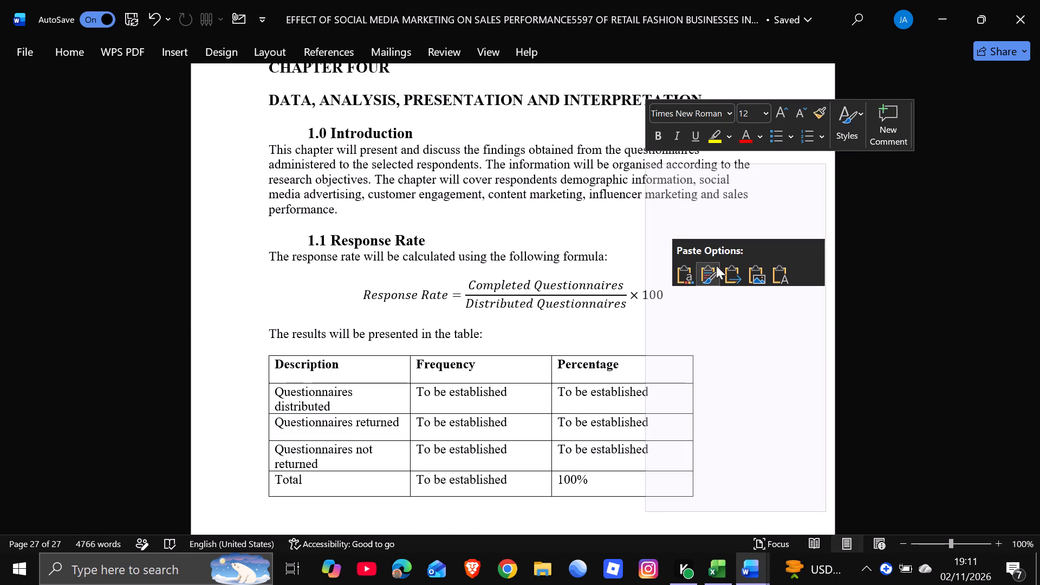
left_click(716, 265)
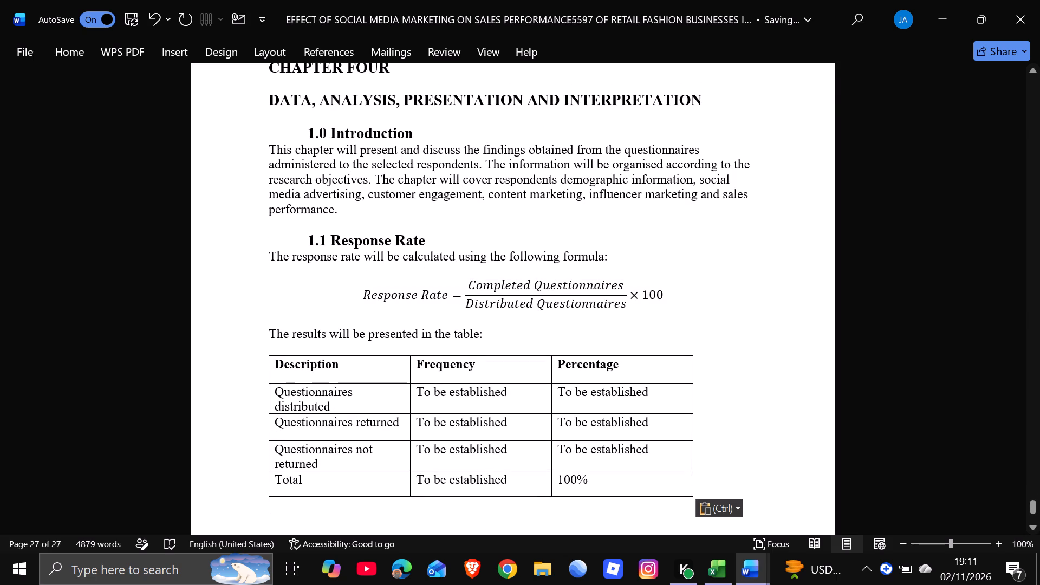
Replace the automatic numbers of the pasted headings, numbering Introduction as 4.0 and Response Rate as 4.1.
left_click(312, 135)
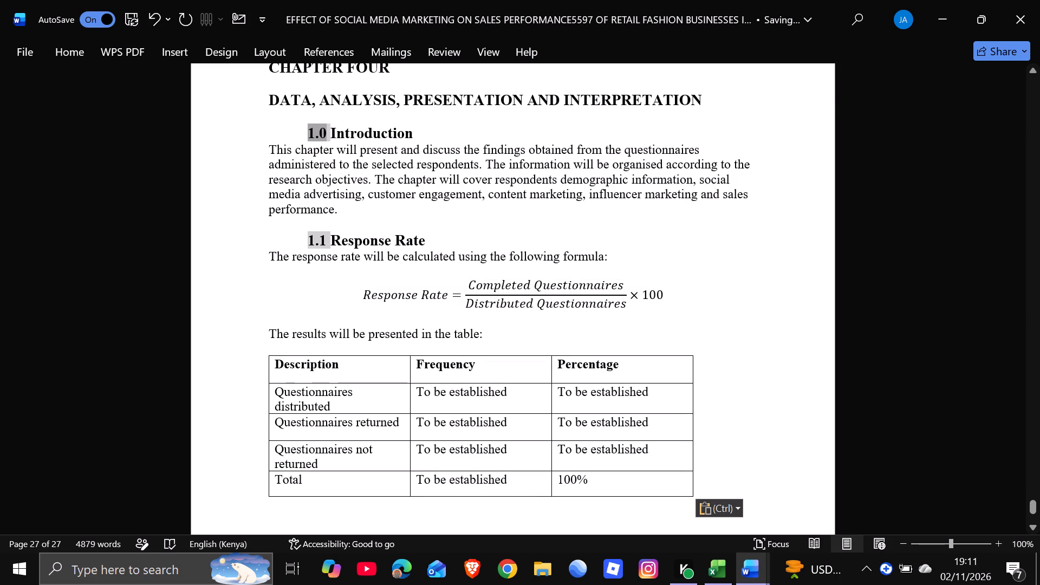
key("BackSpace")
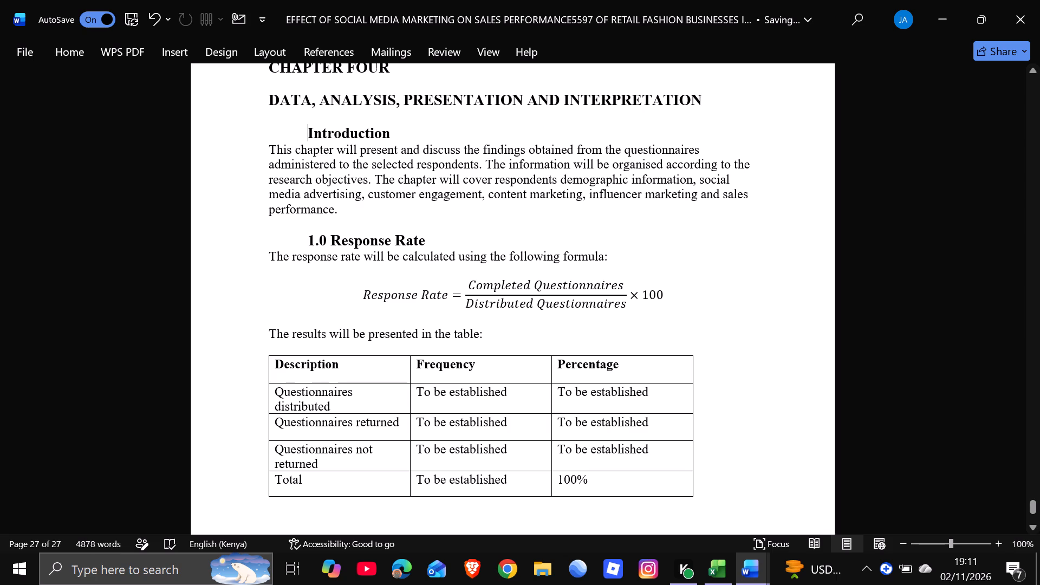
type("4.0")
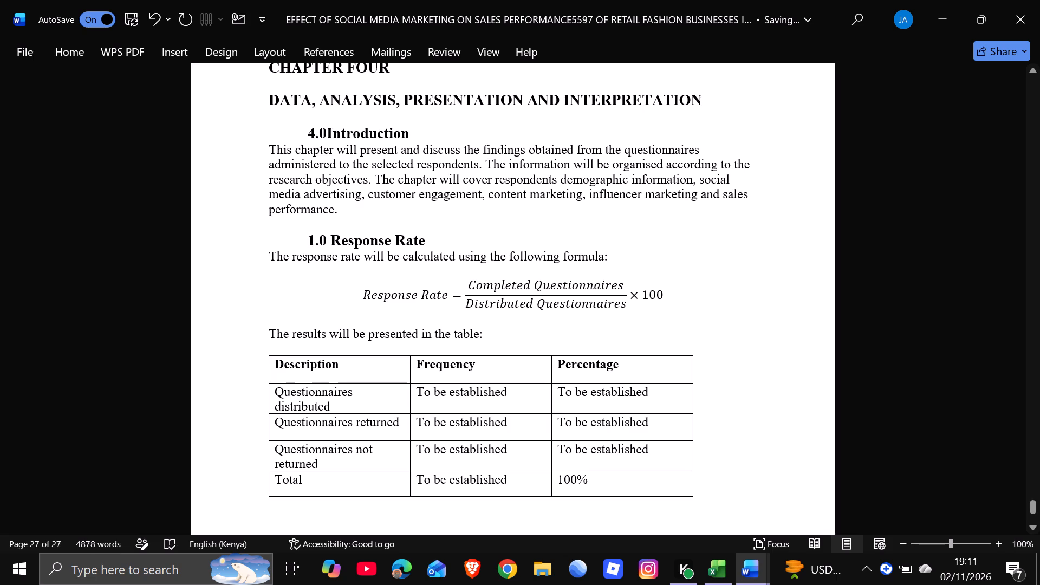
left_click(329, 242)
key("BackSpace")
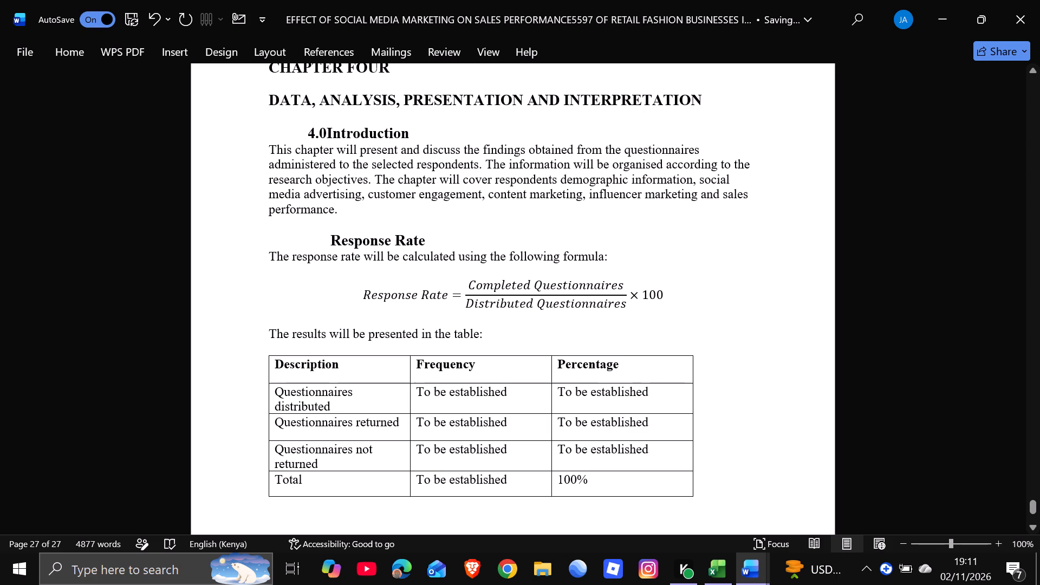
type("4.1")
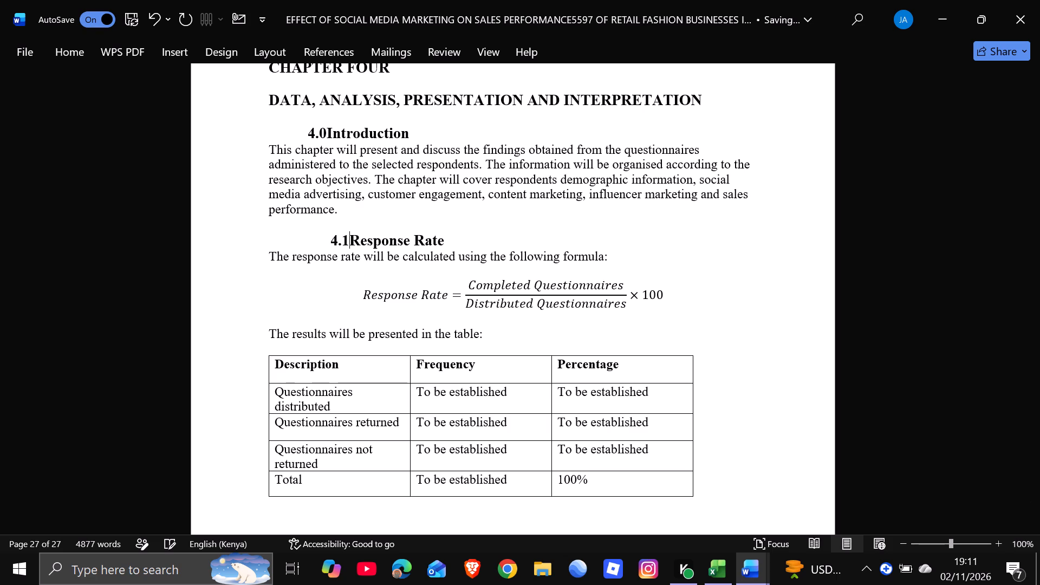
key("space")
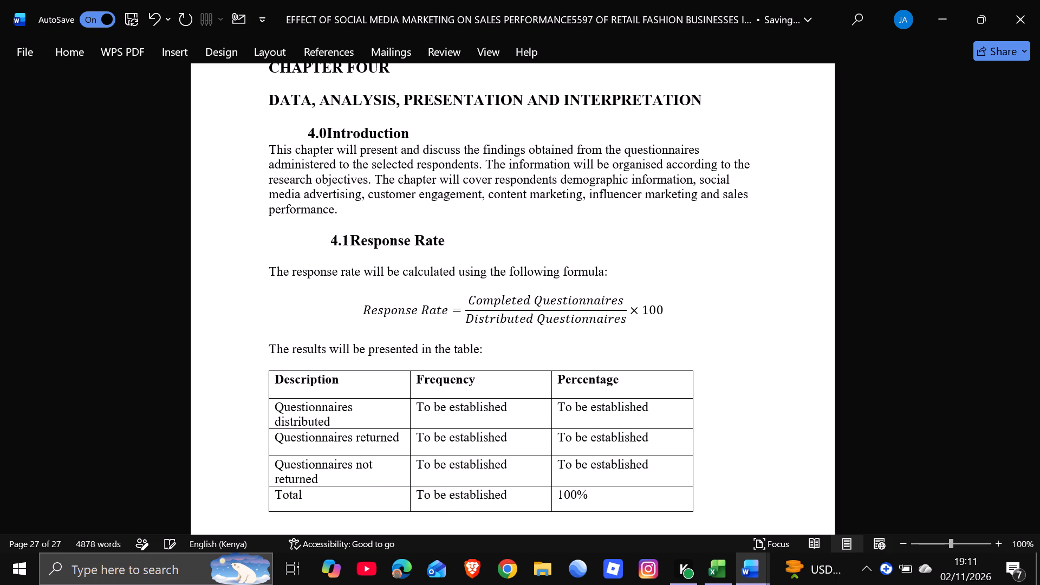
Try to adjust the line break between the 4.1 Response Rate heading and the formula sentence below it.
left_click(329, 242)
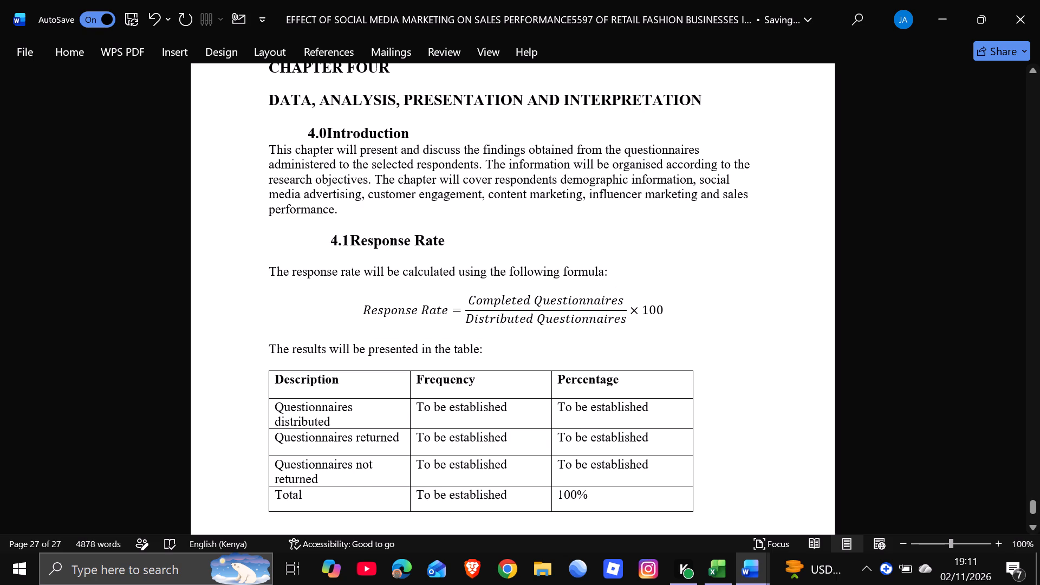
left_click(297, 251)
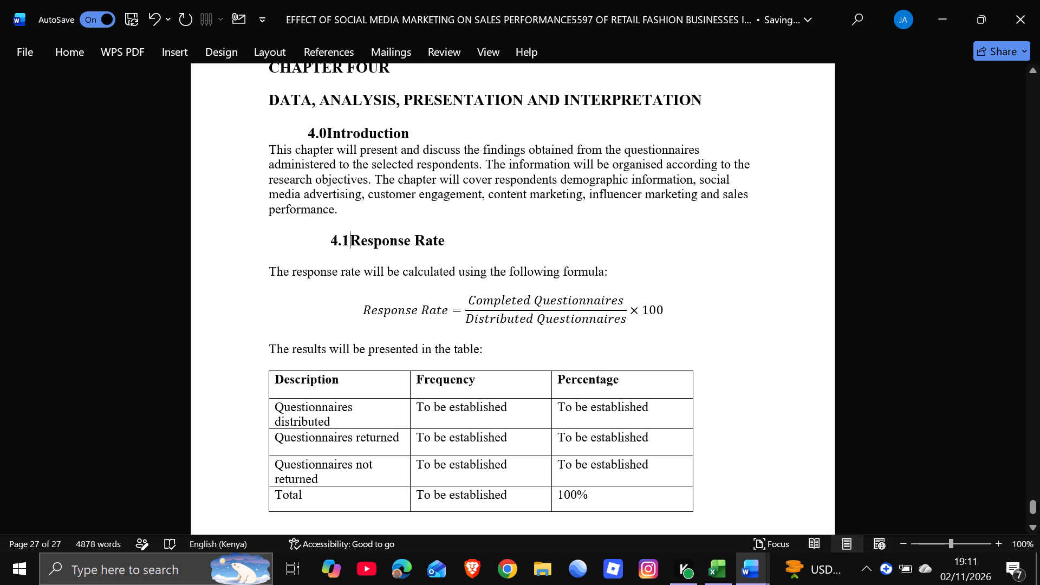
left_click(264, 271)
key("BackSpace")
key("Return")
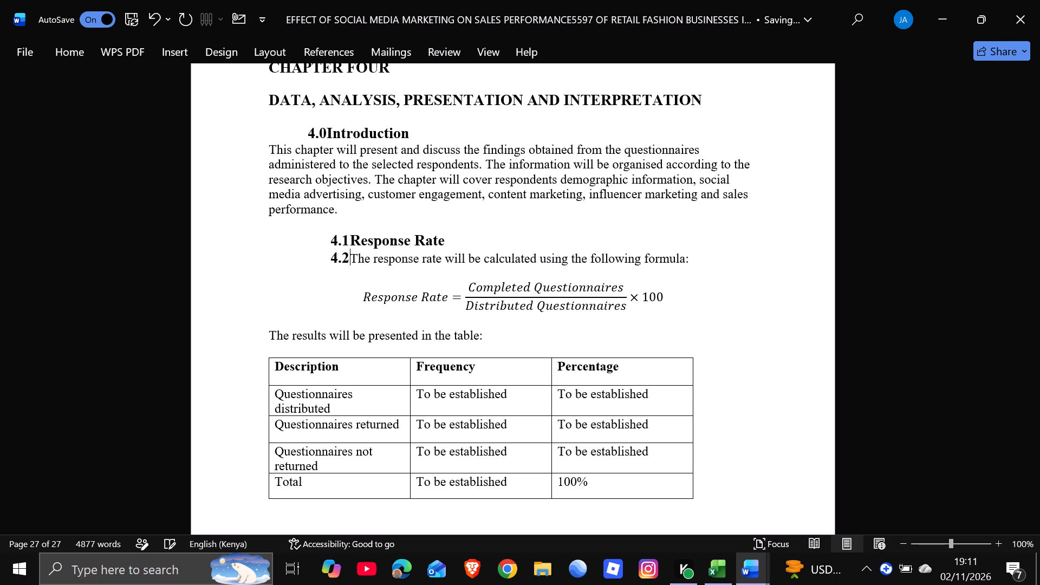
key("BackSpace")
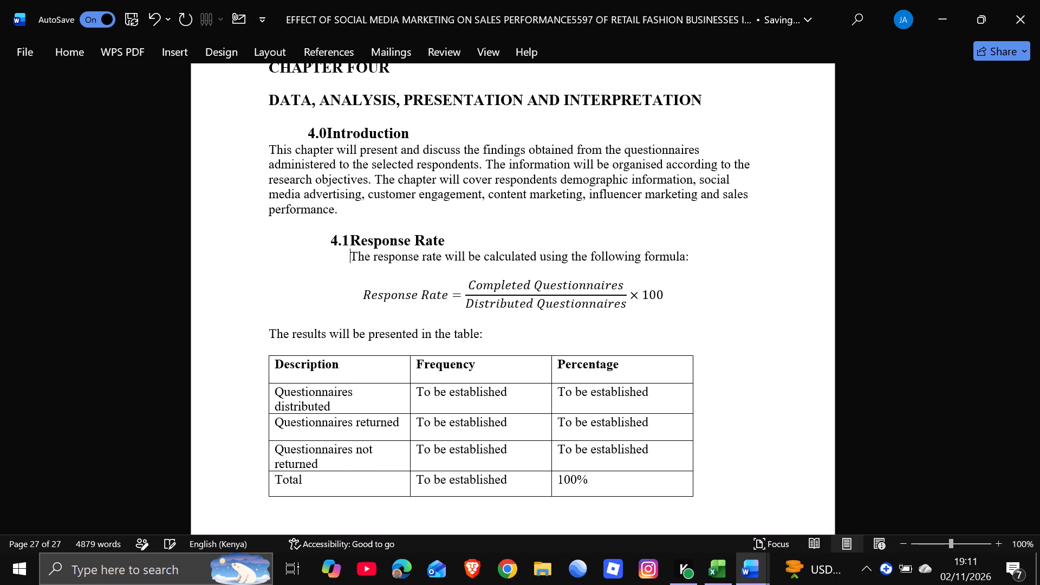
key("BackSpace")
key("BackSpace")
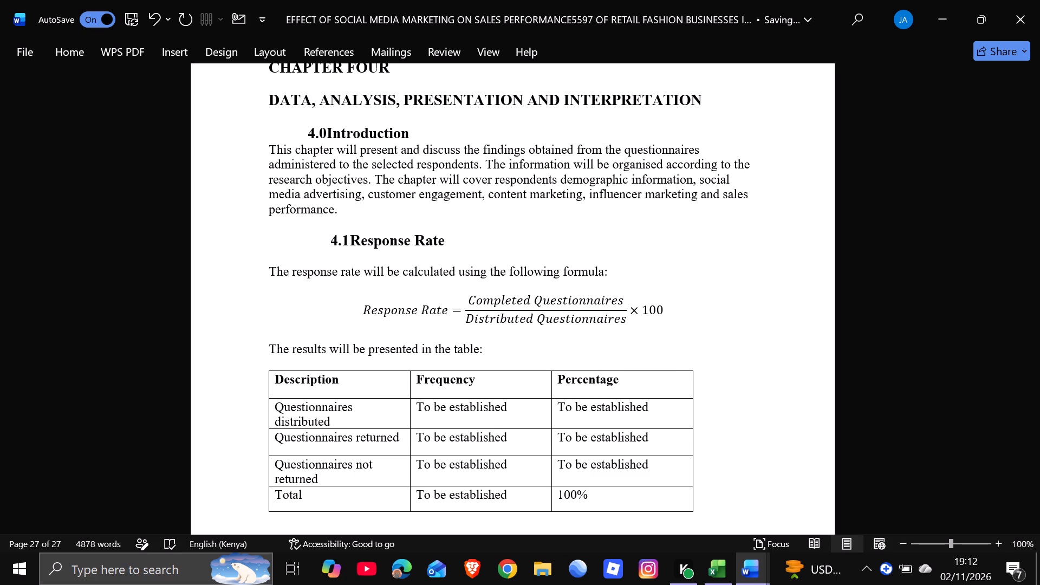
Place the cursor below the Response Rate table at the end of the proposal and add a blank line.
key("Up")
key("Up")
key("Up")
key("Up")
key("Up")
key("Up")
key("Up")
key("Up")
key("Up")
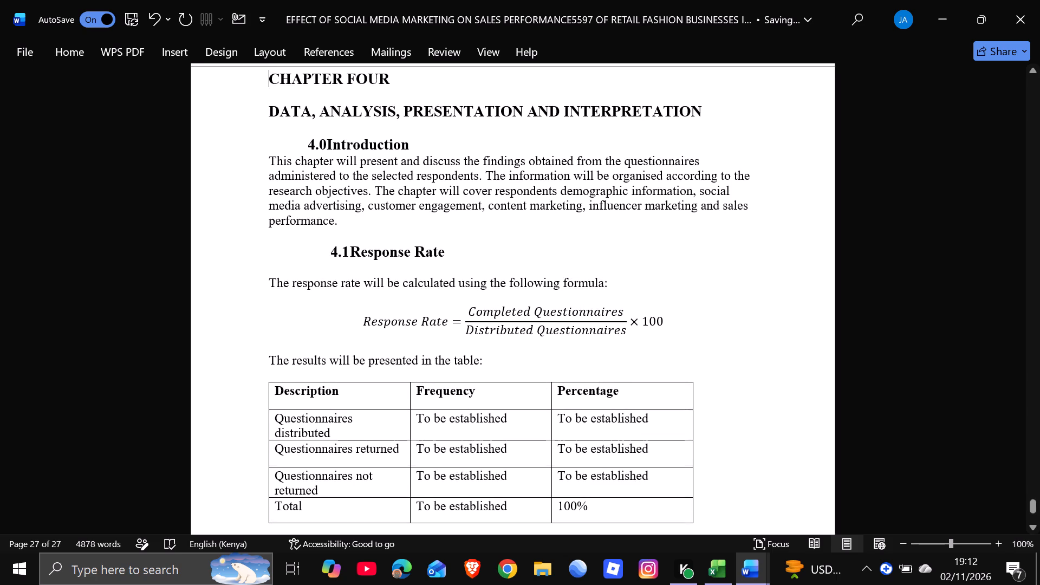
key("Up")
key("Down")
key("Down")
key("Down")
key("Down")
key("Down")
key("Down")
key("Down")
key("Down")
key("Down")
key("Down")
key("Down")
key("Down")
key("Down")
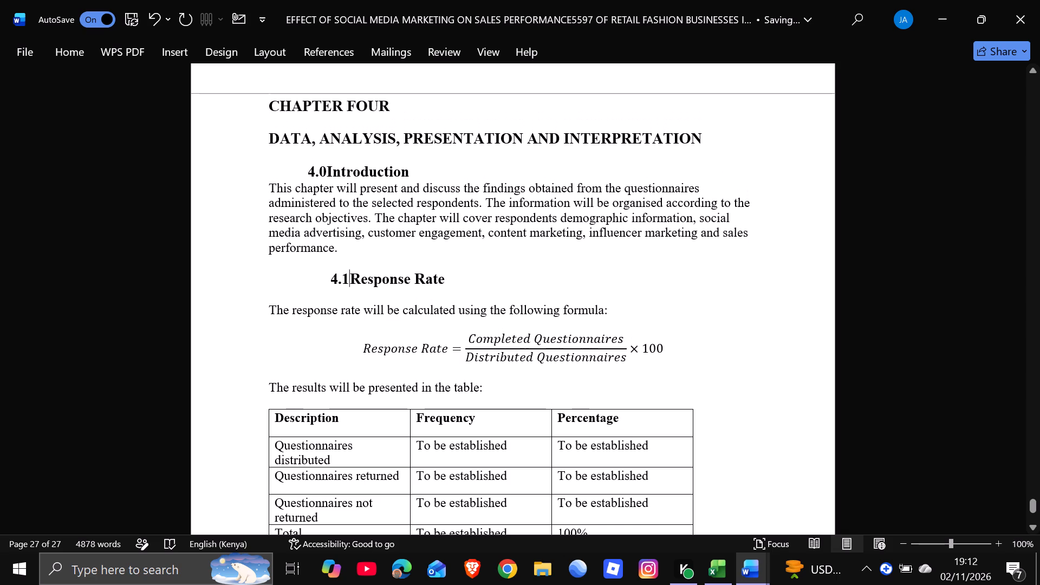
key("Down")
key("Down")
key("Down")
key("Down")
key("Down")
key("Down")
key("Down")
key("Down")
key("Down")
key("Down")
key("Down")
key("Down")
key("Down")
key("Down")
key("Down")
key("Down")
key("Down")
key("Down")
key("Down")
key("Down")
key("Down")
key("Down")
key("Down")
key("Down")
key("Down")
key("Down")
key("Down")
key("Down")
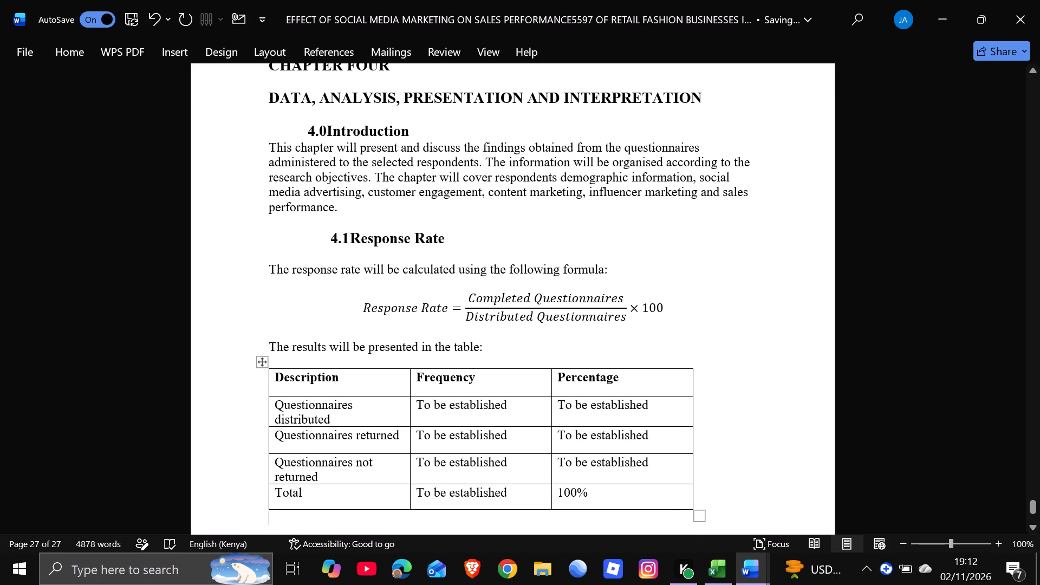
key("Down")
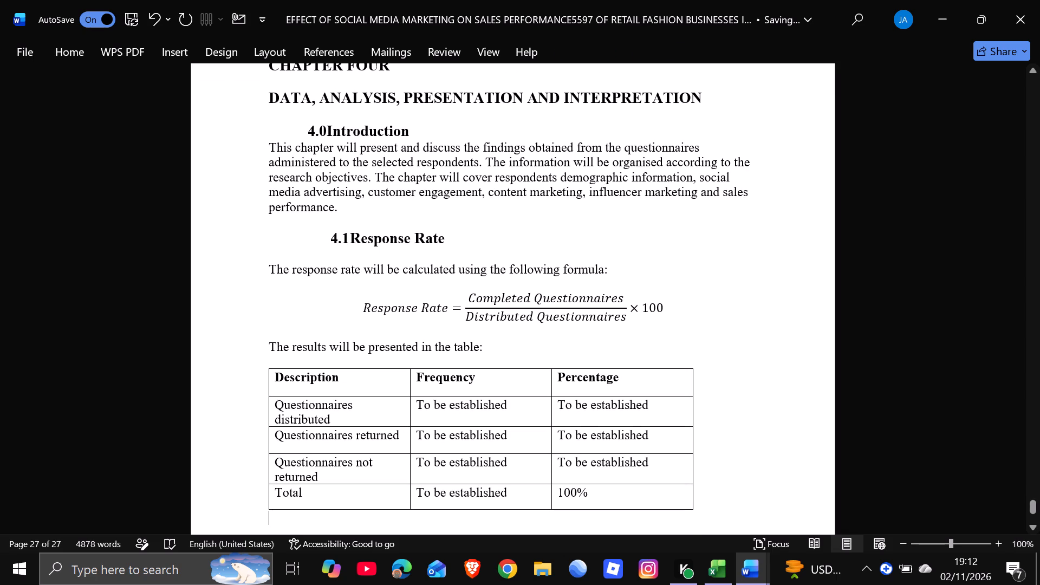
key("Return")
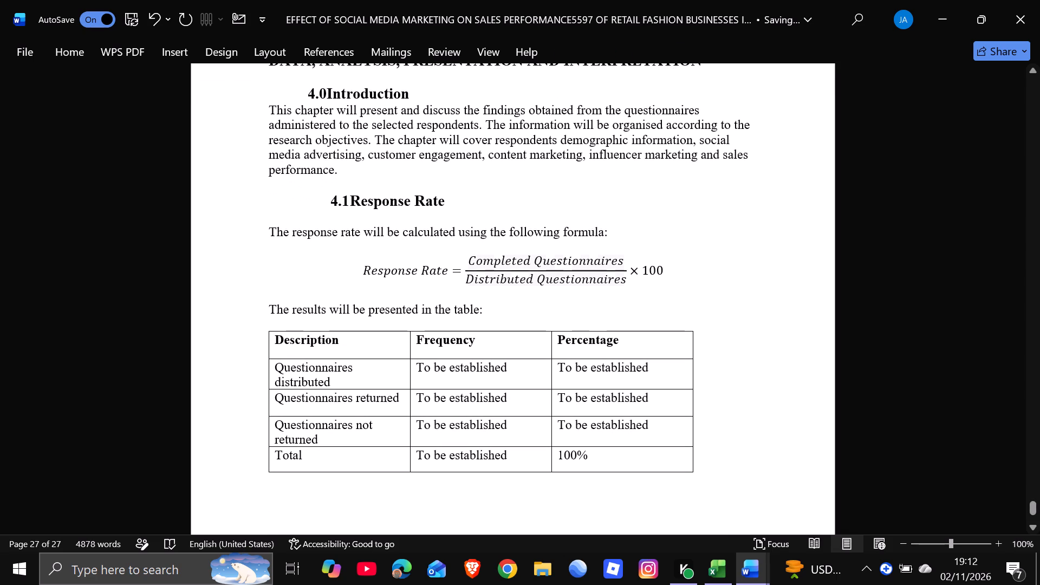
Switch to the Minayo document and copy the 4.2 Reliability Analysis heading with its two paragraphs on Cronbach's Alpha.
left_click(743, 580)
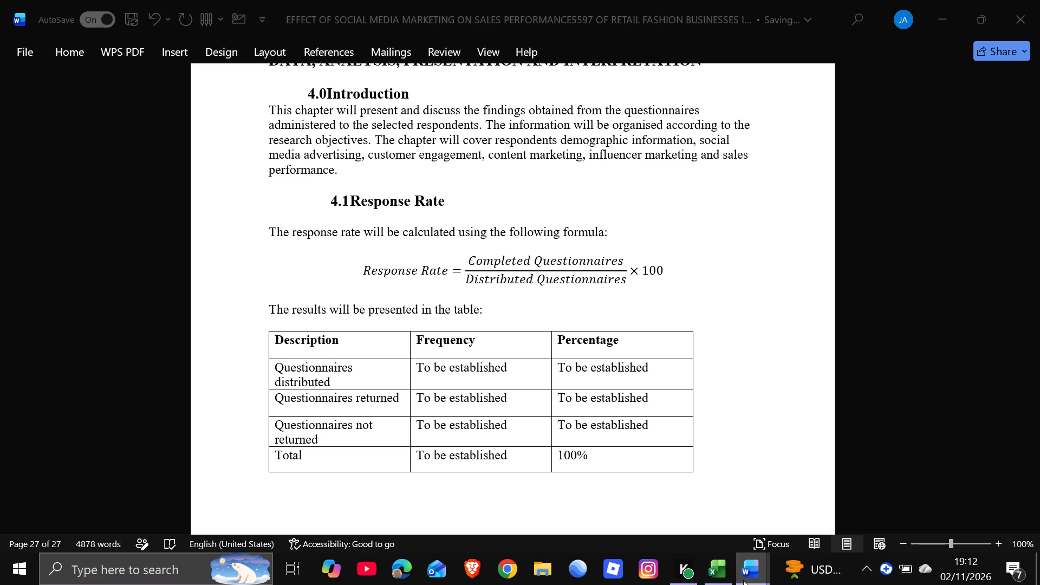
left_click(811, 504)
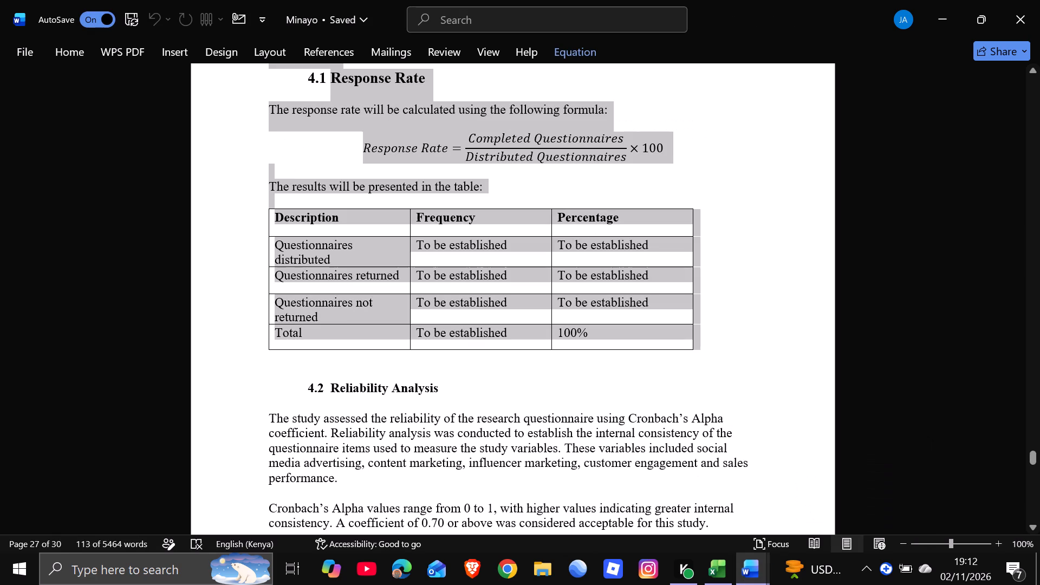
left_click(809, 326)
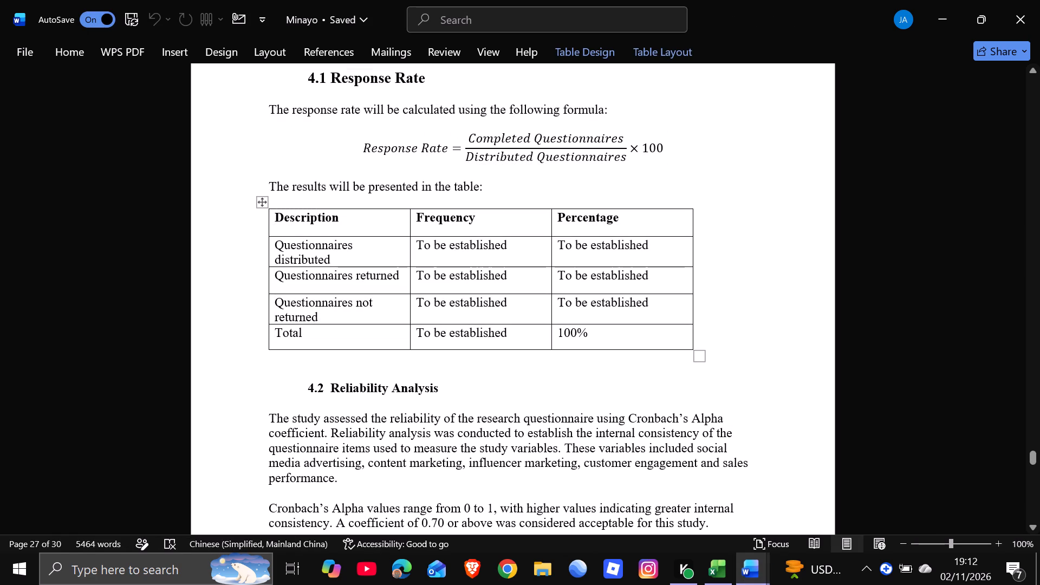
key("Down")
key("Down")
key("Down")
key("Down")
key("Down")
key("Down")
key("Down")
key("Down")
key("Down")
key("Down")
key("Down")
key("Down")
key("Down")
key("Down")
key("Down")
key("Down")
key("Down")
key("Down")
key("Down")
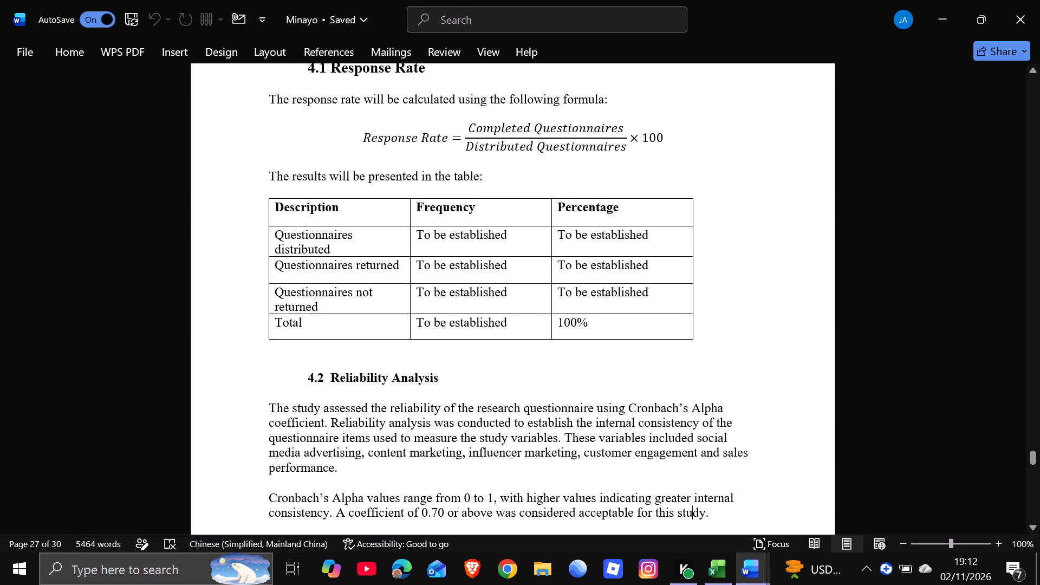
key("Up")
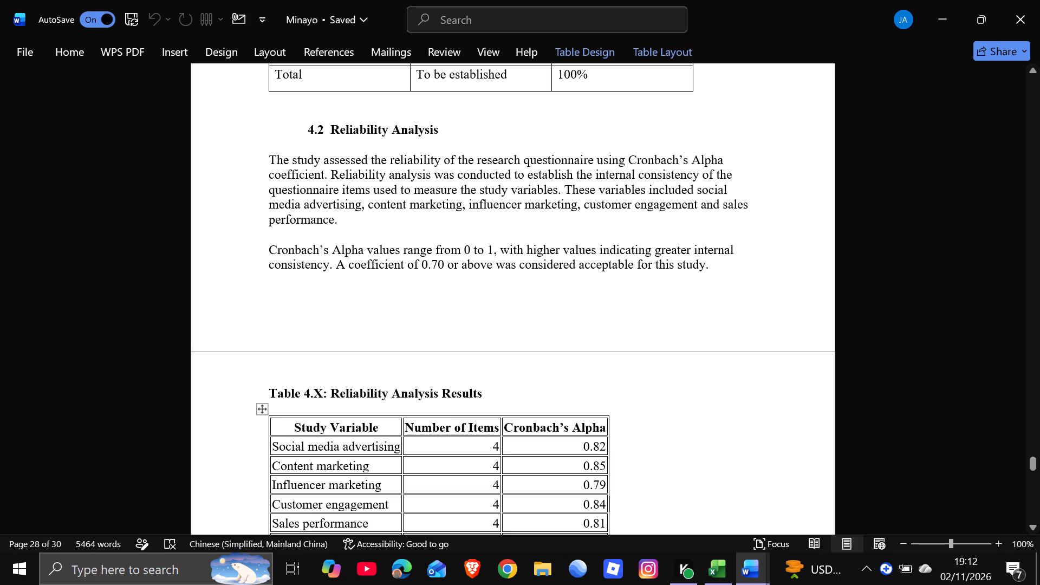
left_click_drag(293, 129, 363, 140)
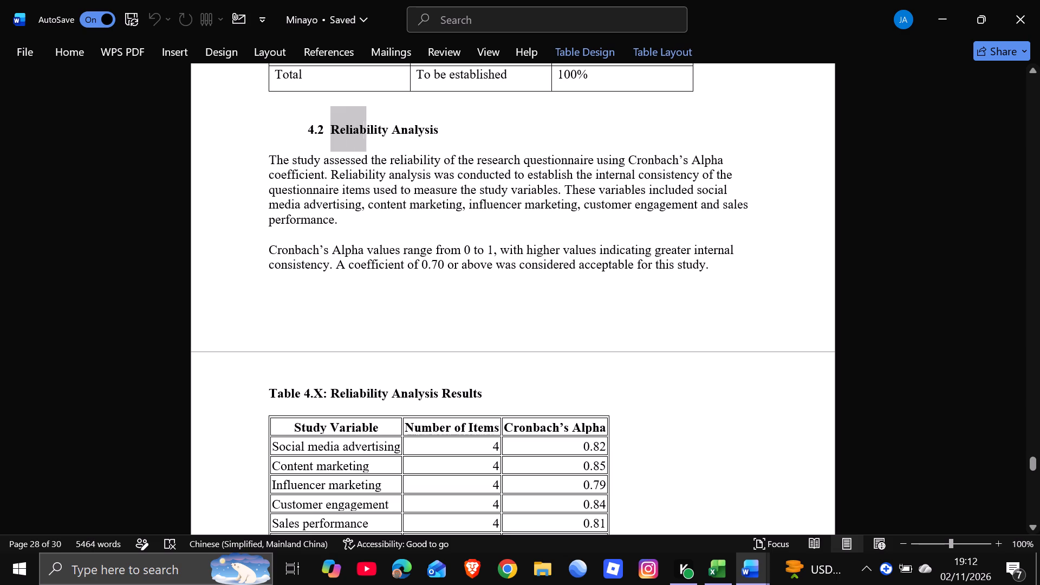
left_click_drag(363, 140, 486, 251)
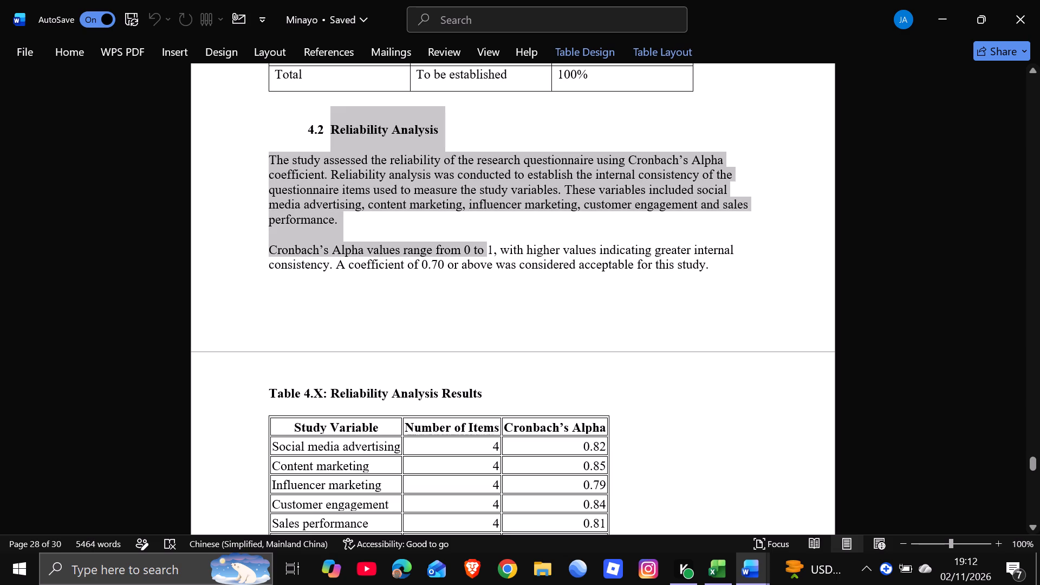
left_click_drag(486, 251, 704, 269)
right_click(704, 269)
right_click(704, 269)
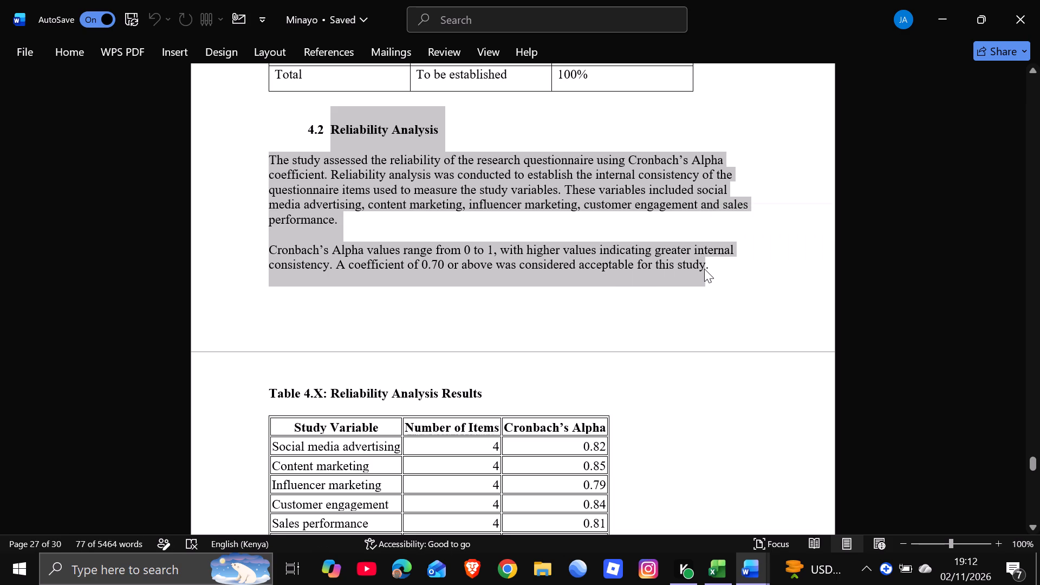
left_click(783, 162)
Switch to the EFFECT OF SOCIAL MEDIA MARKETING proposal and paste the copied Reliability Analysis text below the Response Rate table, keeping source formatting.
left_click(751, 579)
left_click(656, 513)
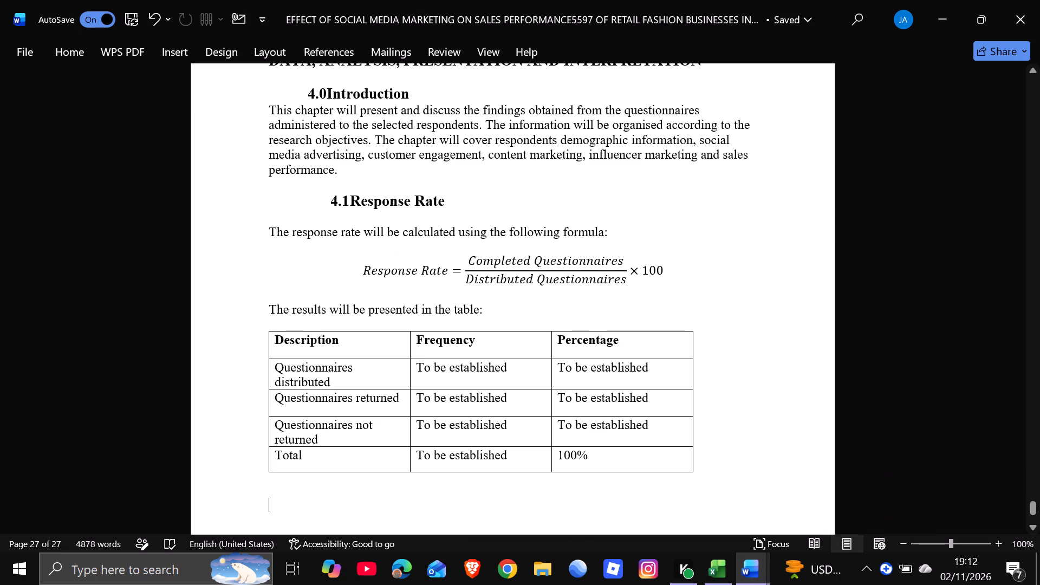
right_click(656, 513)
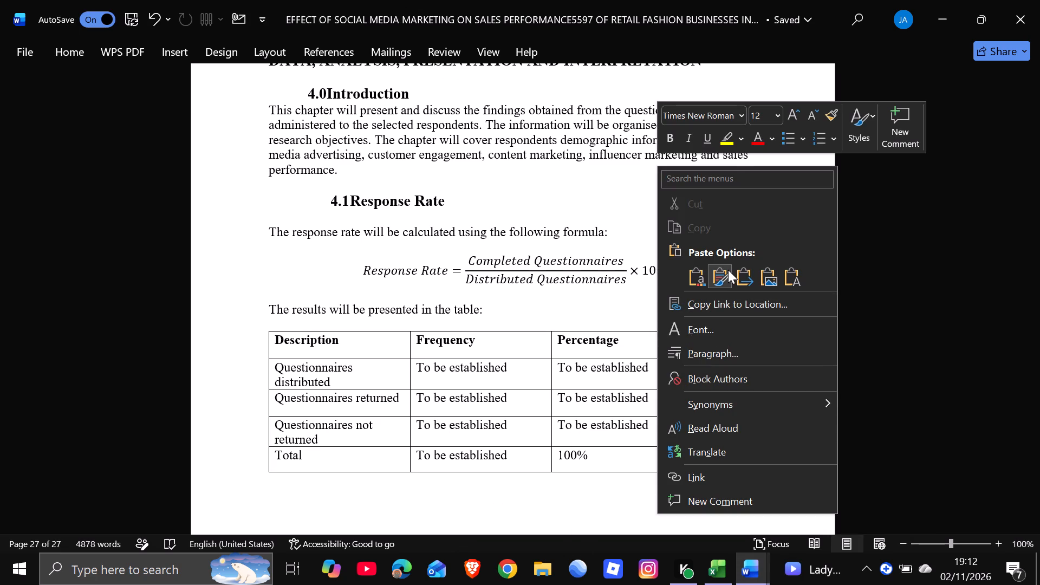
left_click(728, 270)
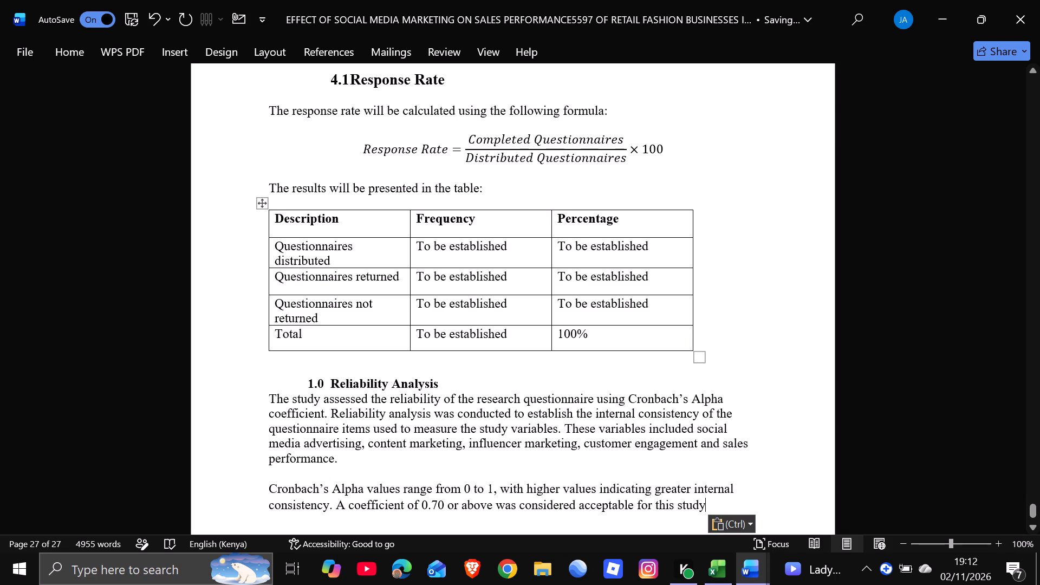
Replace the automatic number of the pasted Reliability Analysis heading with 4.2 followed by a space.
left_click(323, 387)
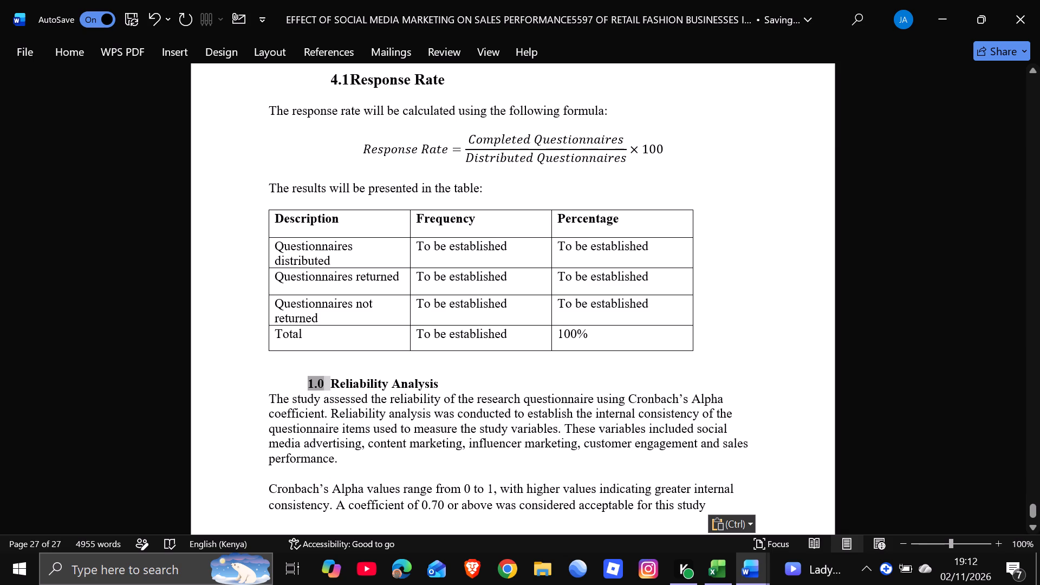
key("BackSpace")
left_click(323, 387)
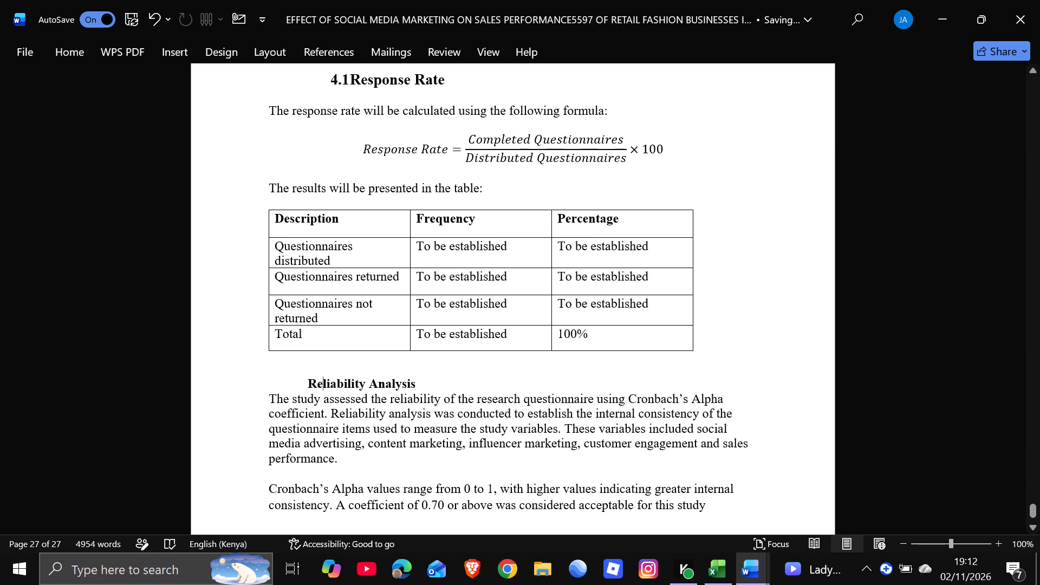
key("4")
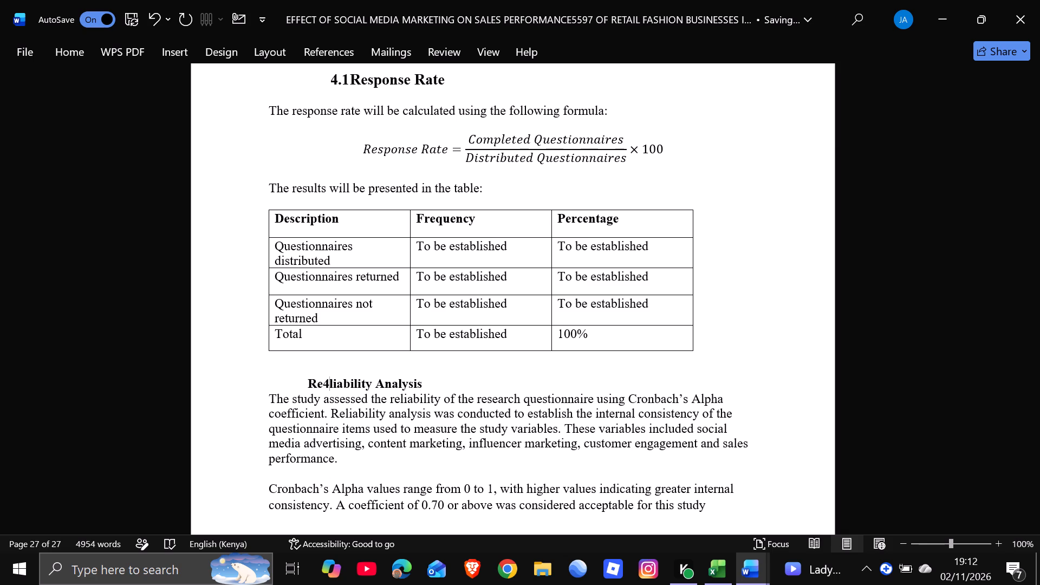
key("BackSpace")
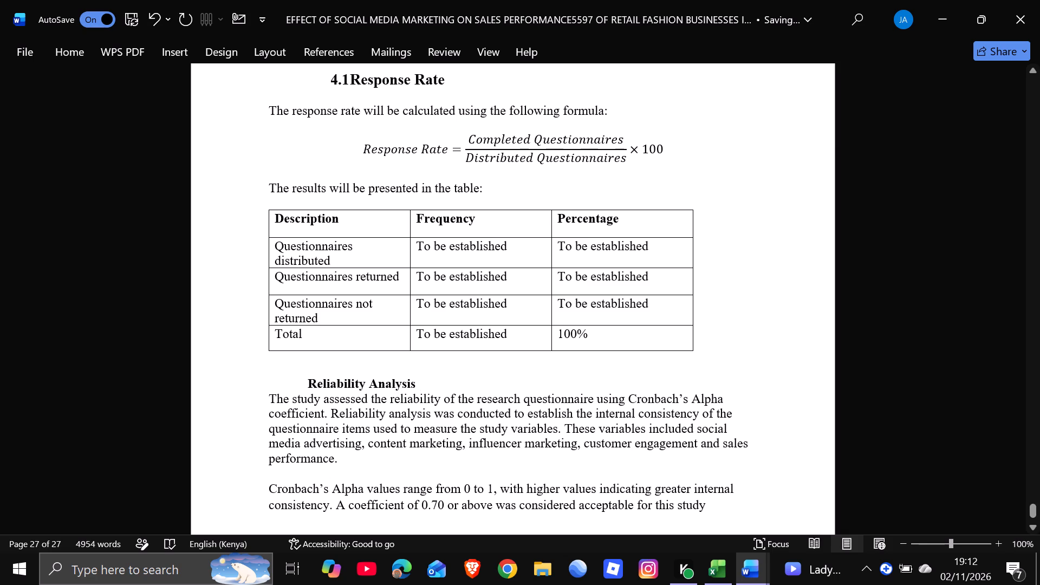
left_click(309, 390)
type("4.")
key("2")
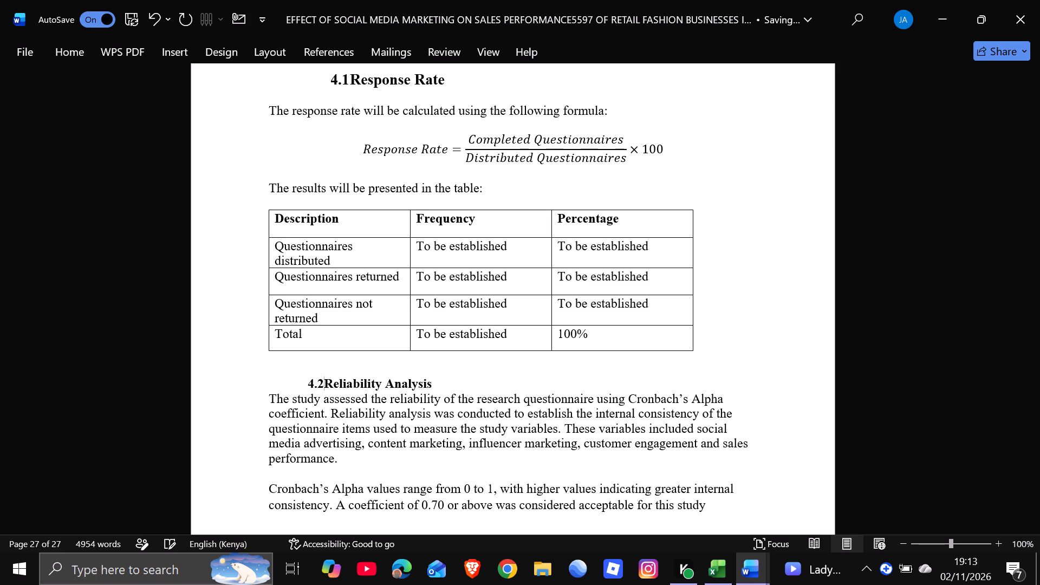
key("space")
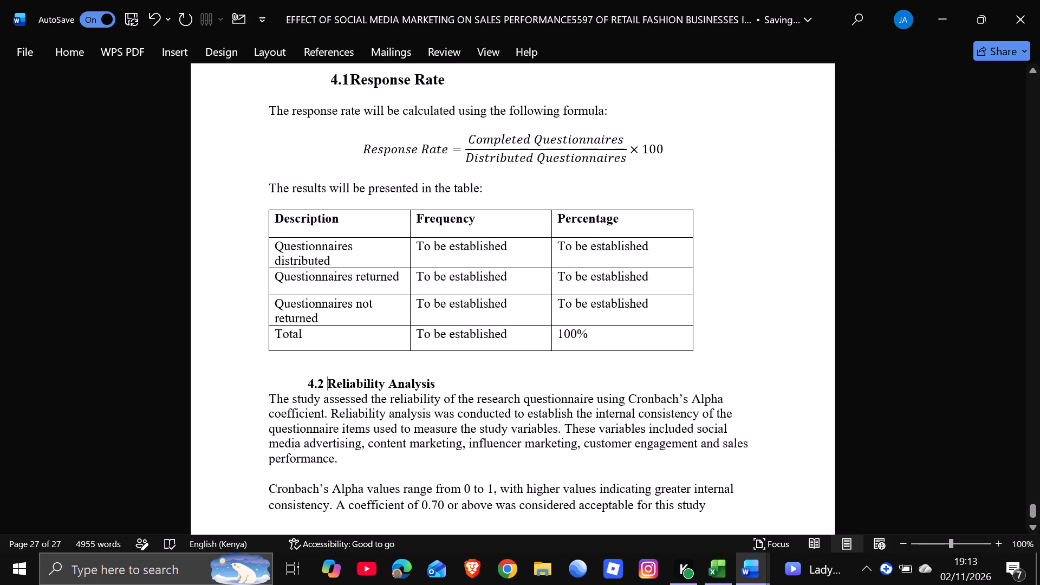
Add the missing full stop at the end of the pasted Cronbach's Alpha paragraph.
left_click(716, 509)
key("period")
Add blank lines after the Cronbach's Alpha paragraph so that the cursor sits on a new page.
key("Down")
key("Down")
key("Down")
key("Down")
key("Down")
key("Down")
key("Down")
key("Down")
key("Down")
key("Down")
key("Down")
key("Down")
key("Down")
key("Down")
key("Down")
key("Down")
key("Down")
key("Down")
key("Down")
key("Down")
key("Down")
key("Down")
key("Down")
key("Down")
key("Down")
key("Down")
key("Return")
key("Return")
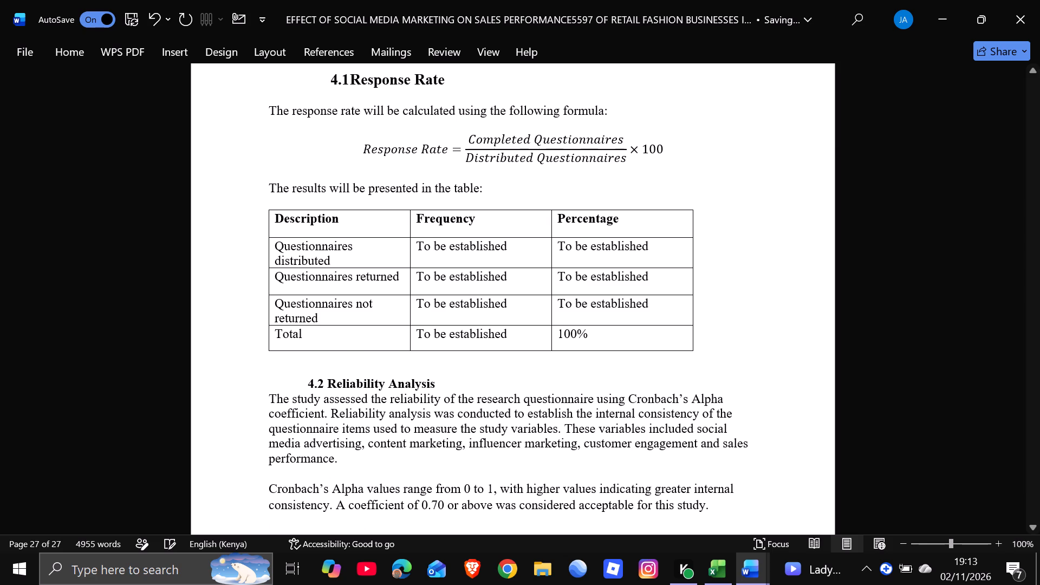
key("Return")
key("Return")
key("Return")
key("Return")
key("Return")
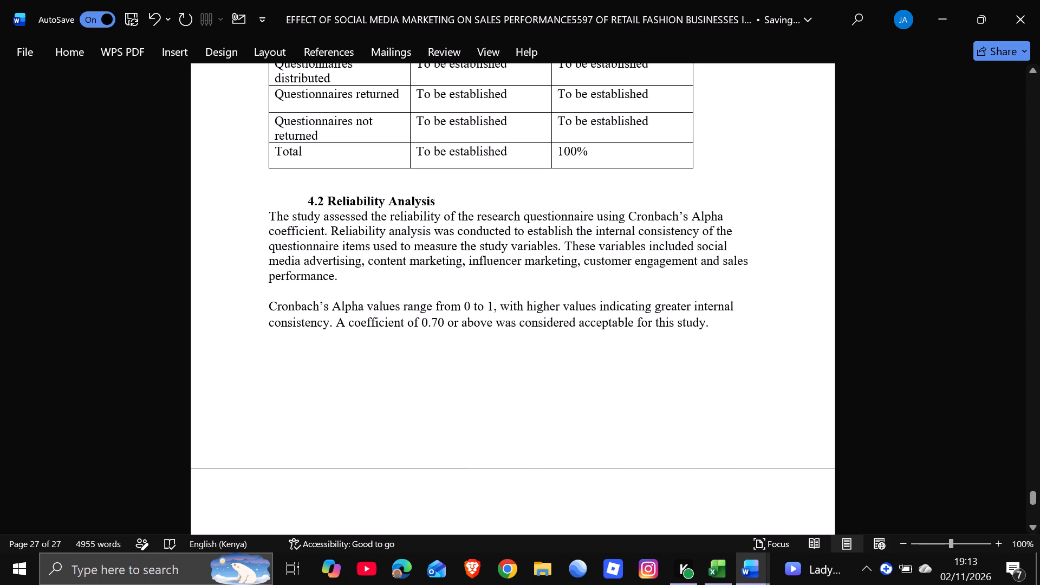
key("BackSpace")
Switch to Minayo and copy Table 4.X: Reliability Analysis Results, its source line and the two paragraphs below, ending at "collecting data on the study variables.".
left_click(743, 576)
left_click(807, 532)
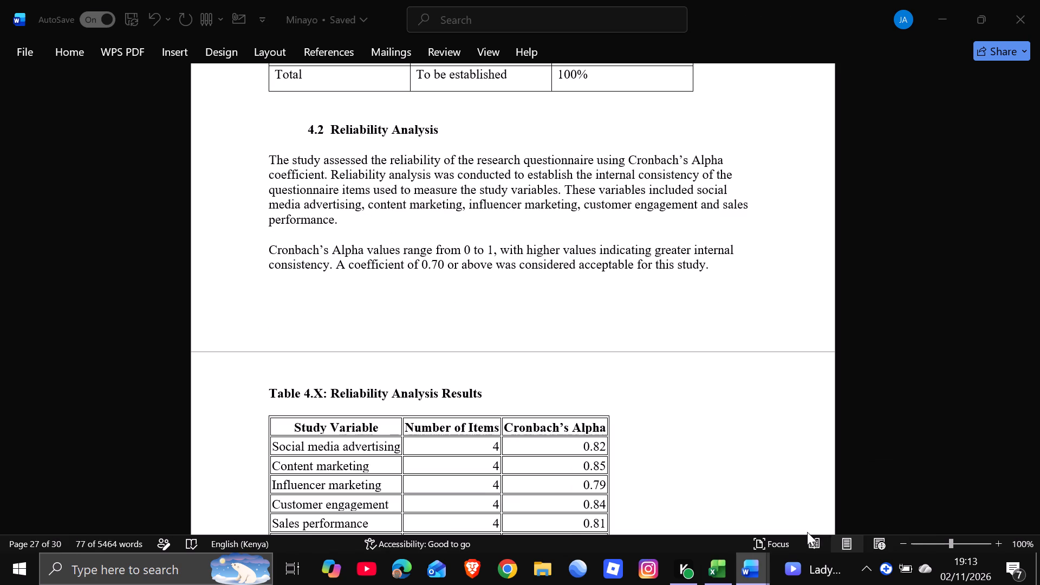
left_click(793, 426)
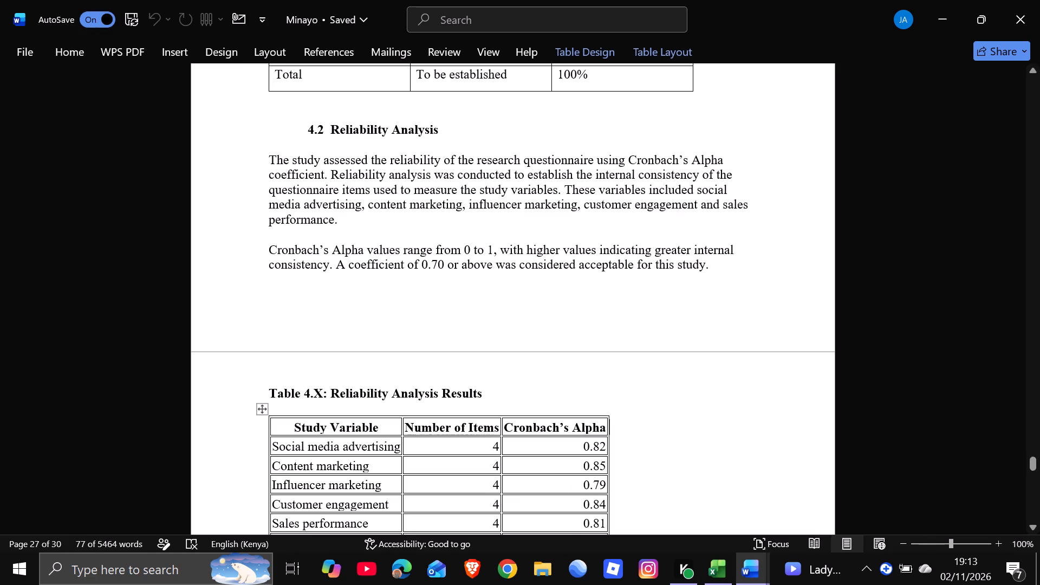
key("Down")
key("Down")
key("Down")
key("Down")
key("Down")
key("Down")
key("Down")
key("Down")
key("Down")
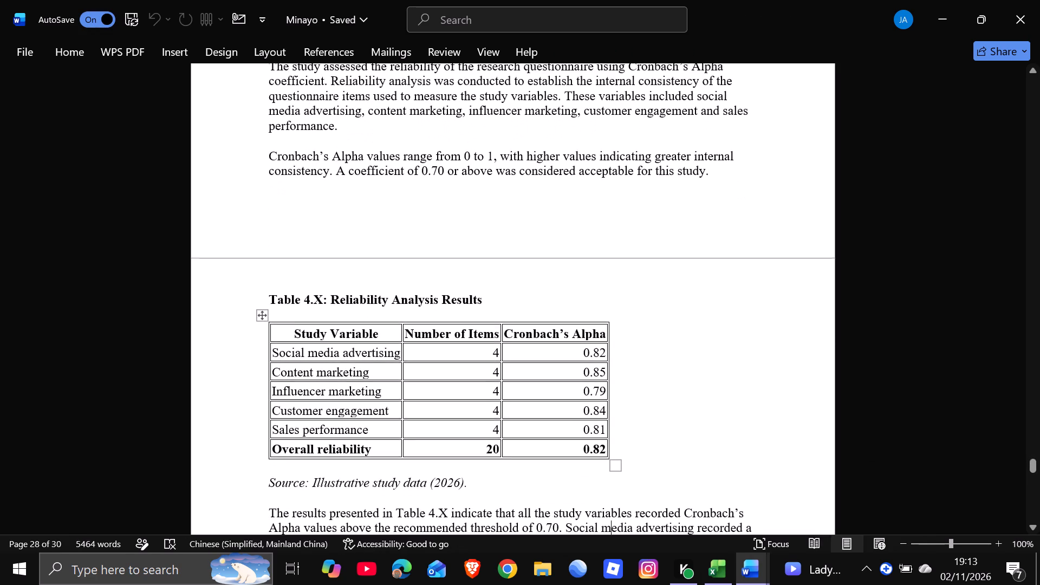
key("Down")
key("Down")
key("Down")
key("Down")
key("Down")
key("Down")
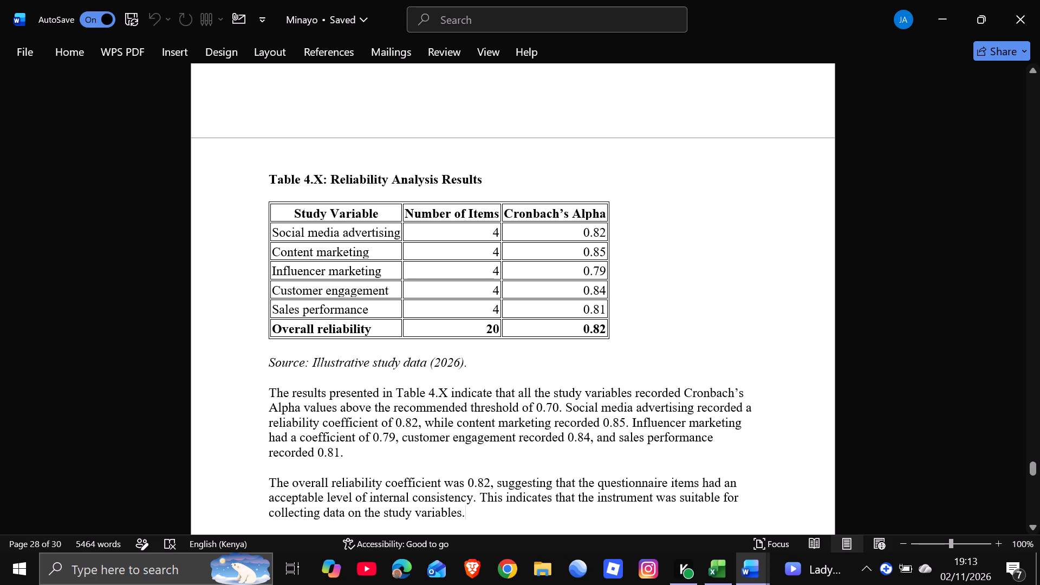
left_click_drag(270, 178, 500, 377)
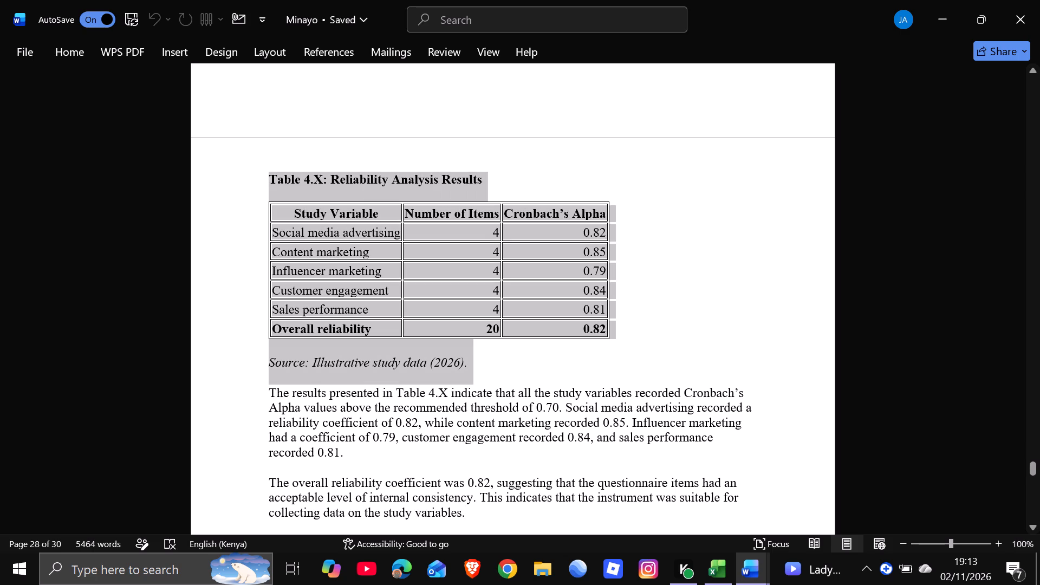
left_click_drag(500, 377, 567, 510)
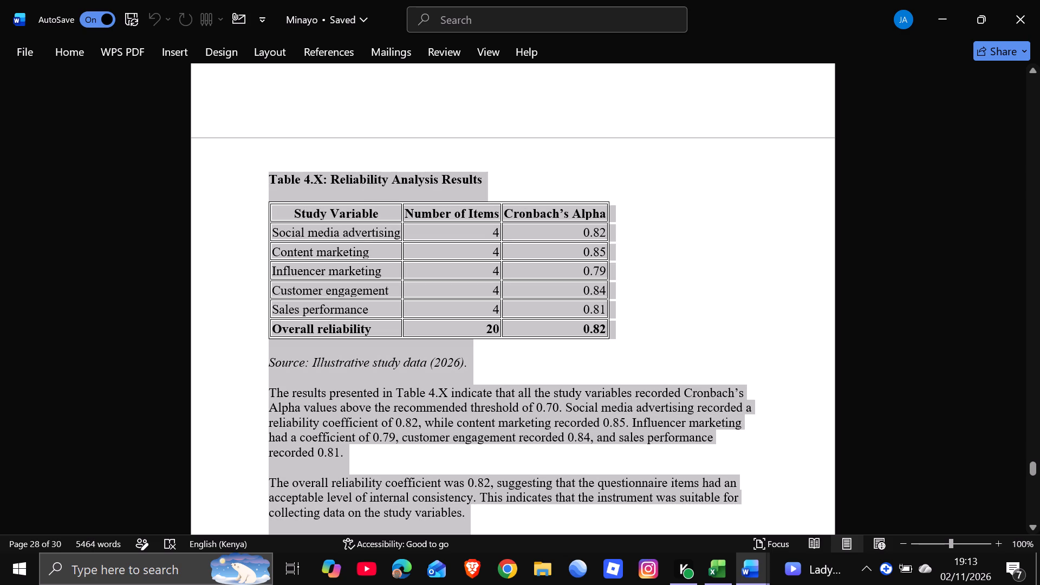
left_click_drag(567, 510, 576, 505)
left_click_drag(576, 505, 554, 510)
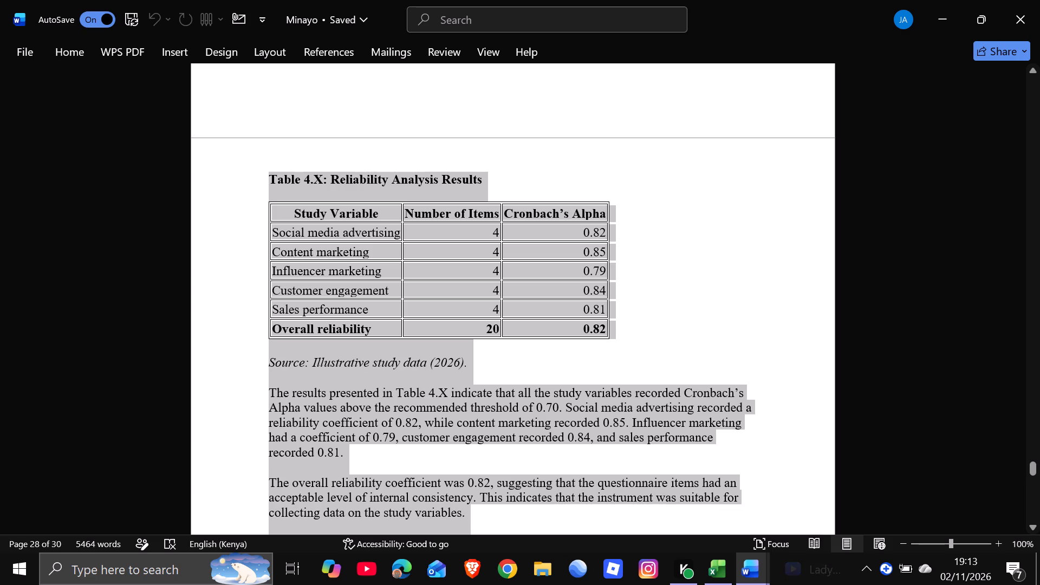
left_click_drag(554, 510, 569, 521)
right_click(569, 521)
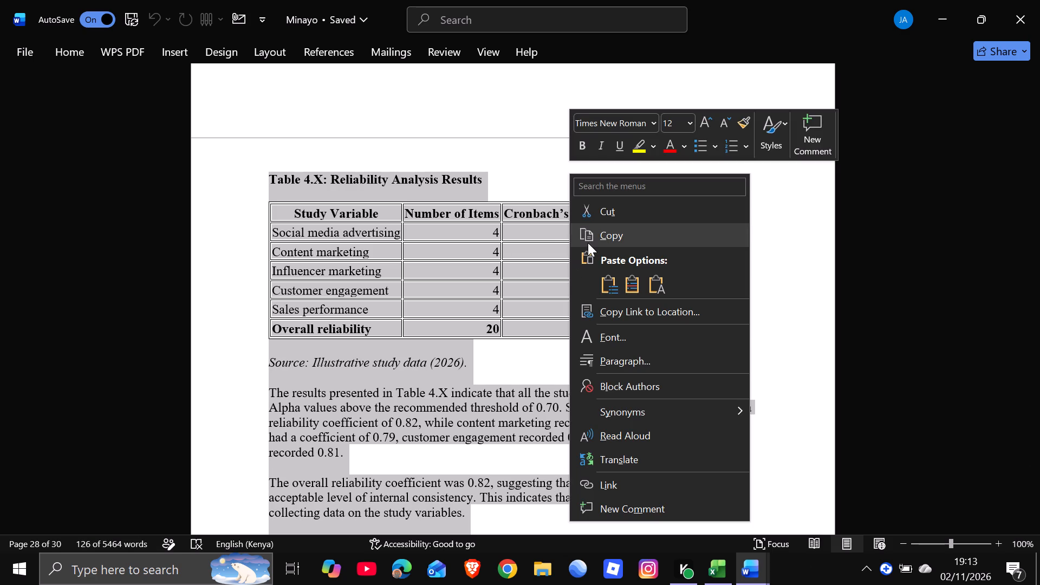
left_click(588, 243)
Return to the proposal and paste the copied Table 4.X block at the top of the new page, keeping its source formatting.
key("Down")
key("Down")
key("Down")
key("Down")
key("Down")
key("Down")
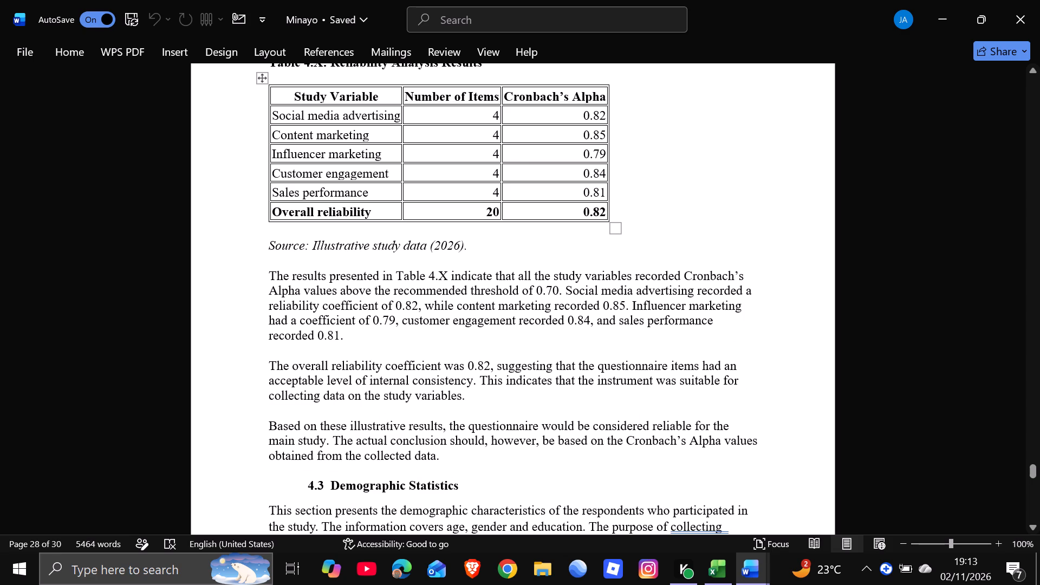
left_click(745, 573)
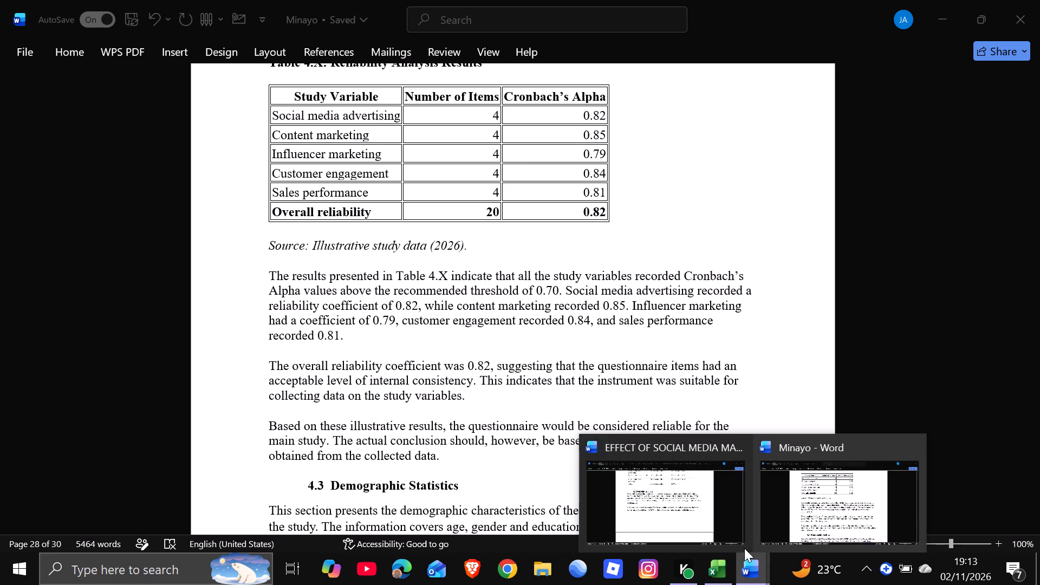
left_click(706, 518)
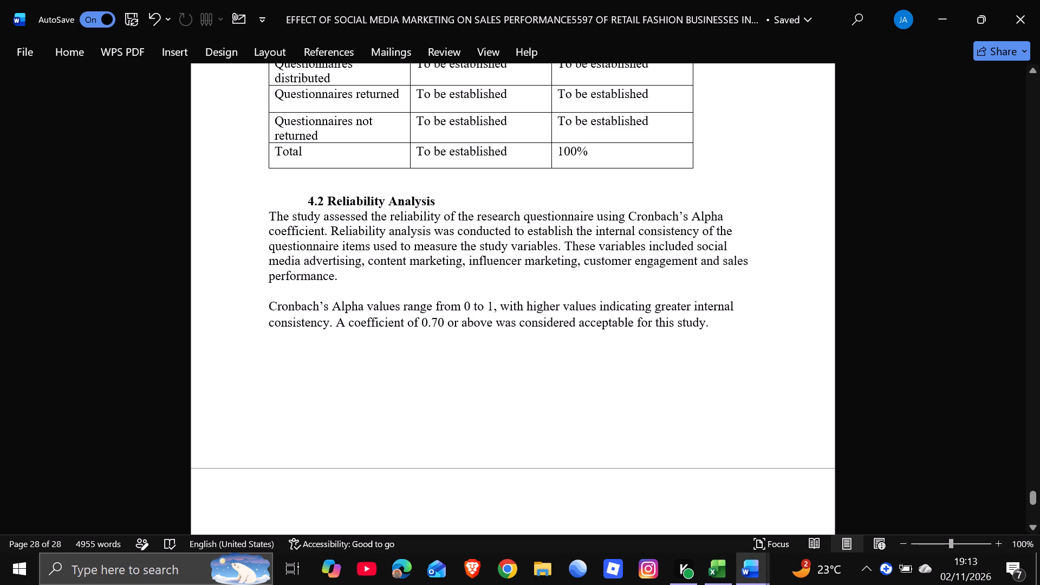
left_click(274, 480)
right_click(274, 480)
right_click(274, 480)
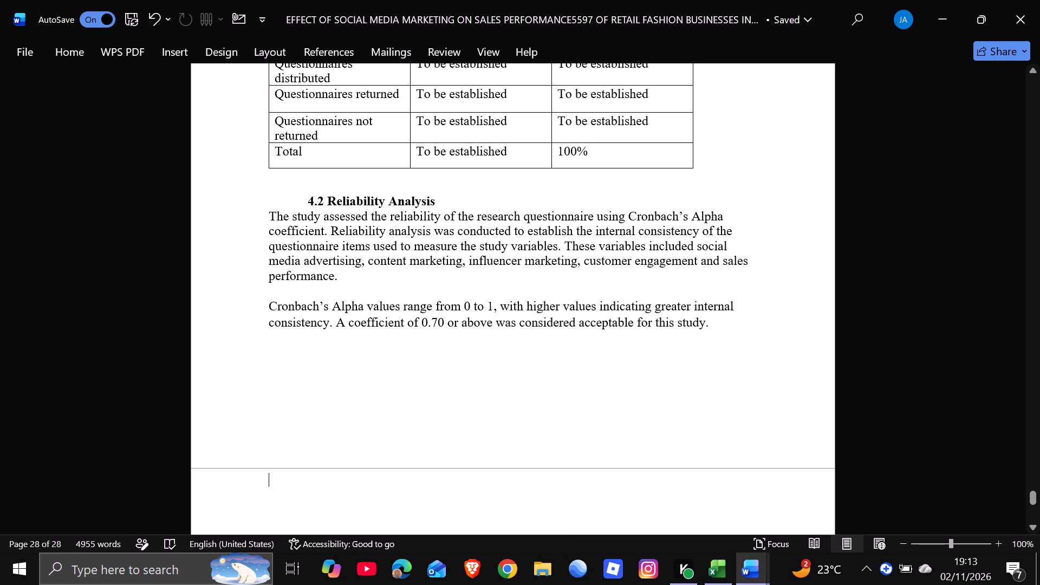
right_click(274, 480)
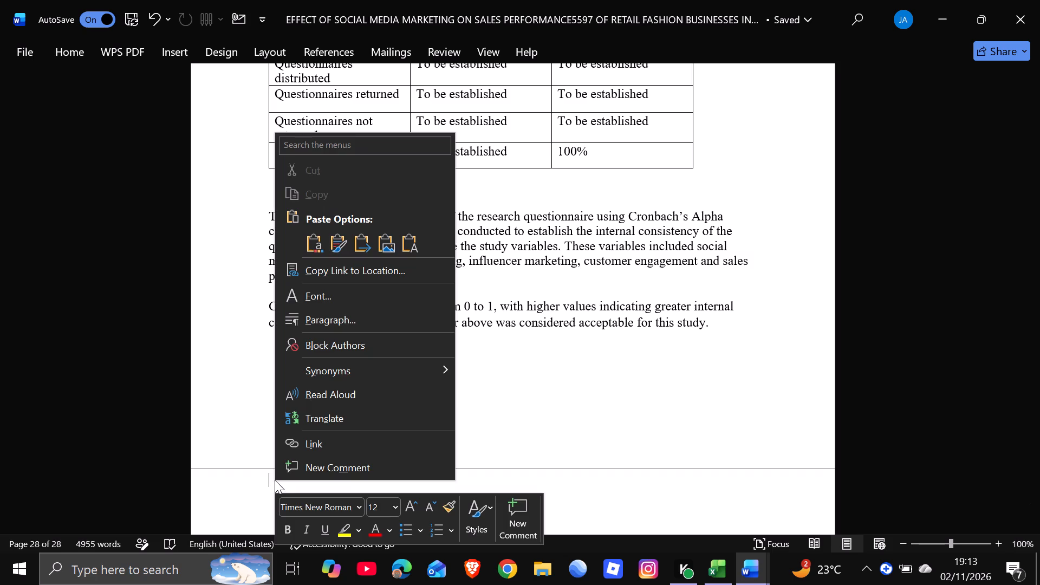
left_click(339, 245)
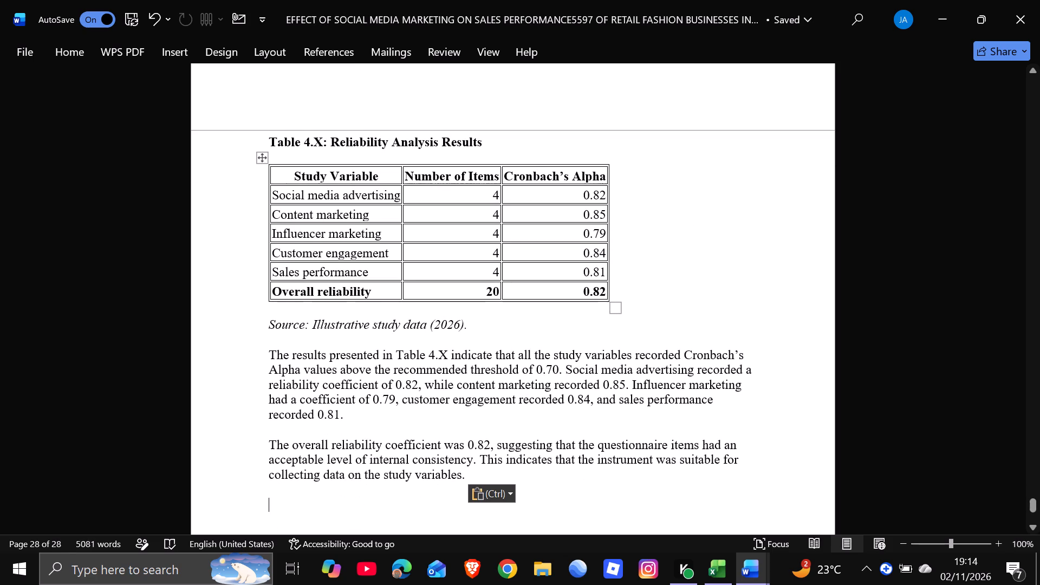
Remove the italics from the source line "Source: Illustrative study data (2026)." and place the cursor below the last pasted paragraph.
left_click_drag(471, 328, 467, 328)
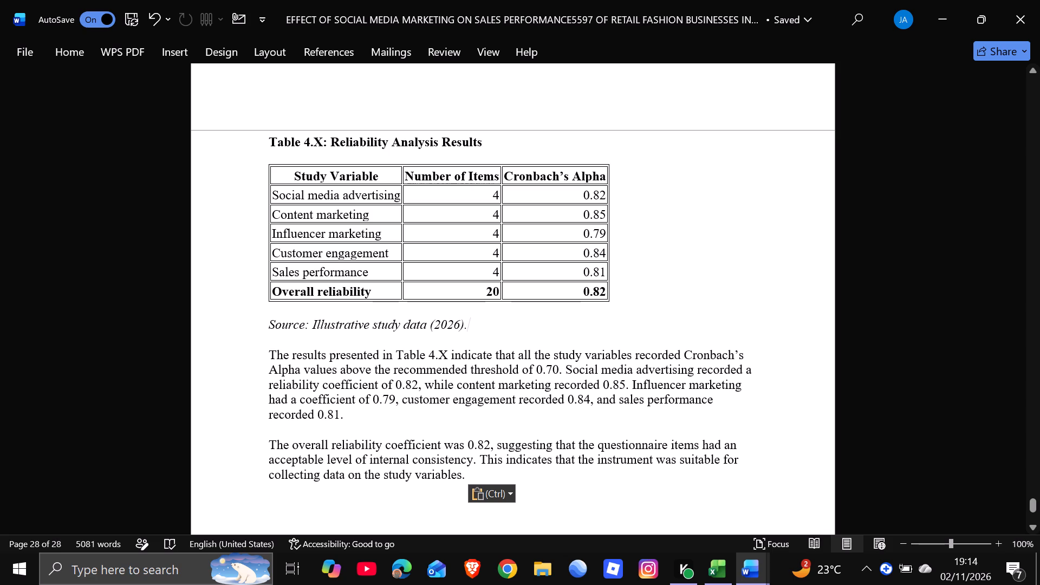
left_click_drag(467, 328, 279, 341)
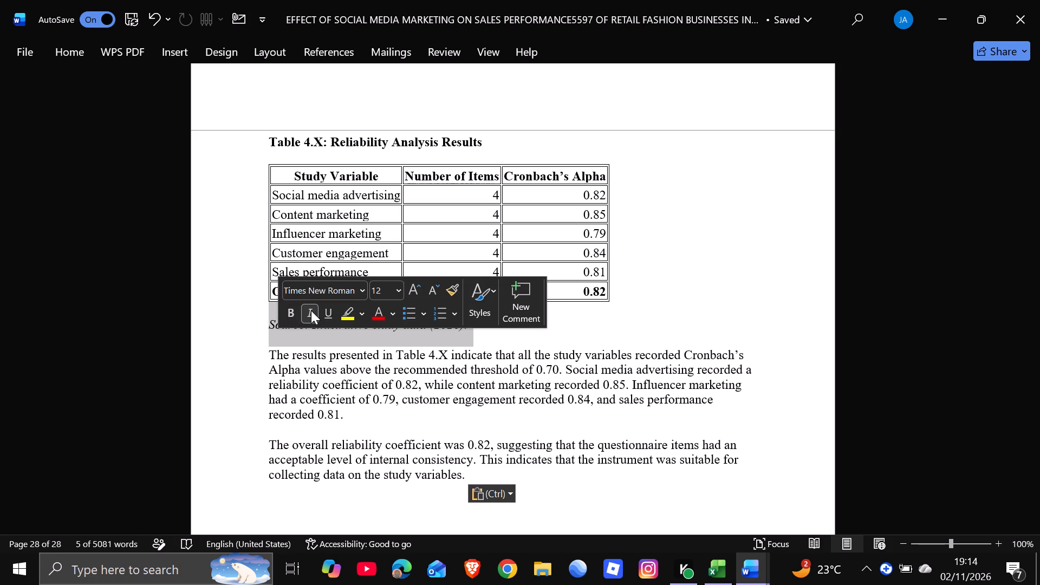
left_click(311, 310)
left_click(466, 504)
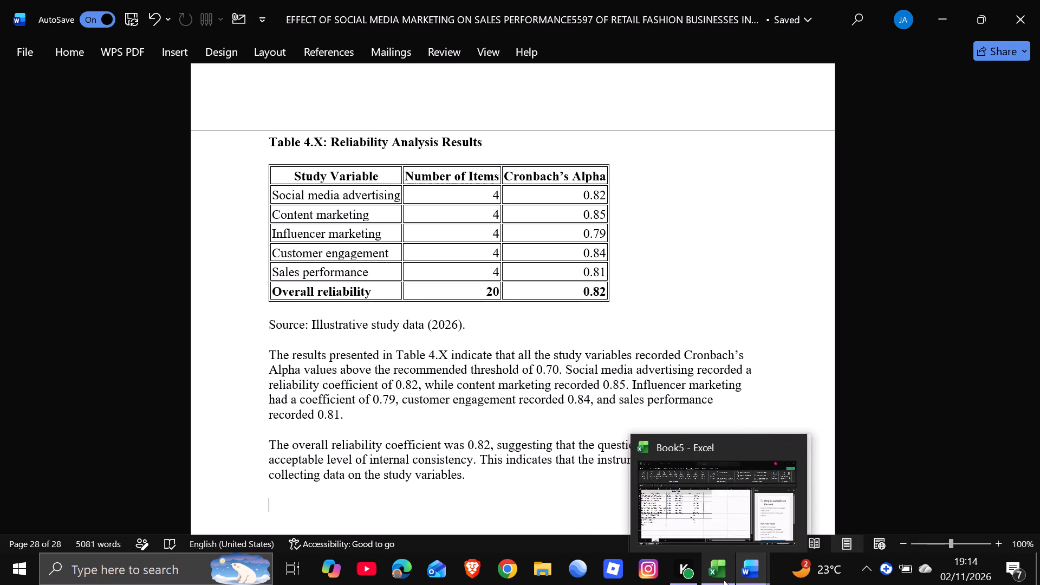
Switch to Minayo and copy the text from "Based on these illustrative results" through the paragraph ending "retail fashion business activities.".
left_click(756, 576)
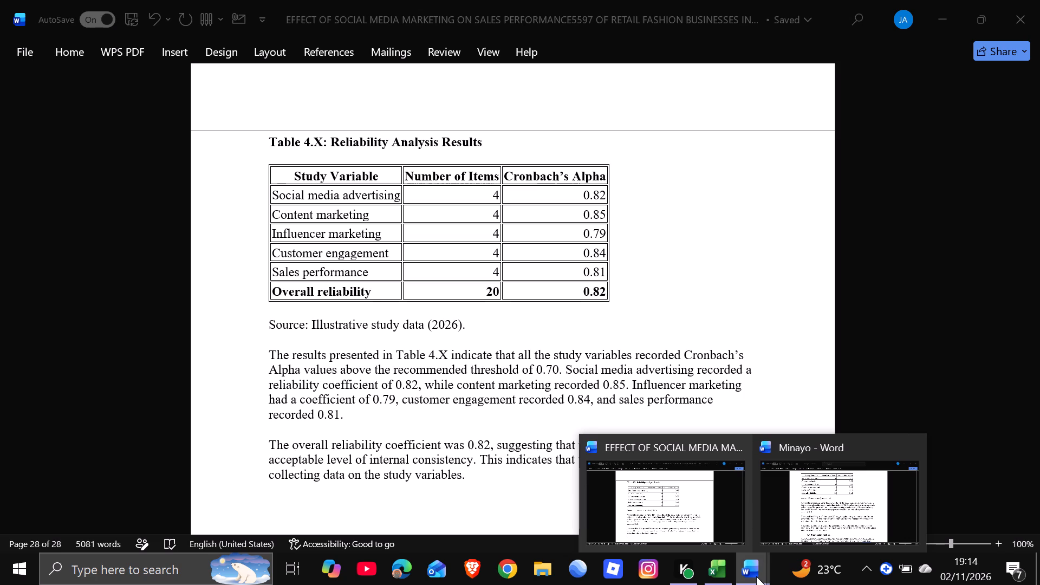
left_click(823, 509)
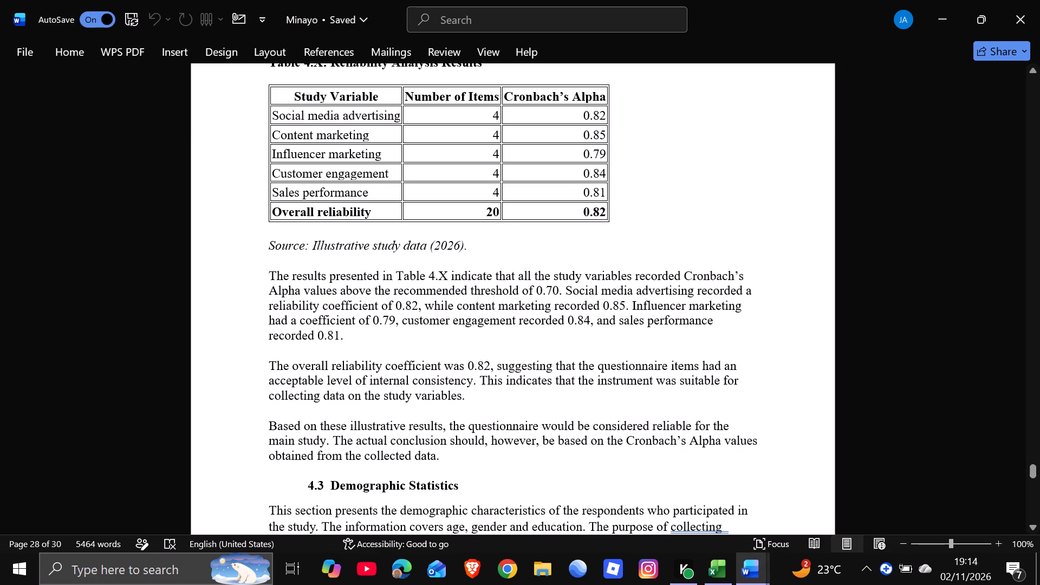
key("Down")
key("Down")
key("Down")
key("Down")
key("Down")
key("Down")
key("Down")
key("Down")
key("Down")
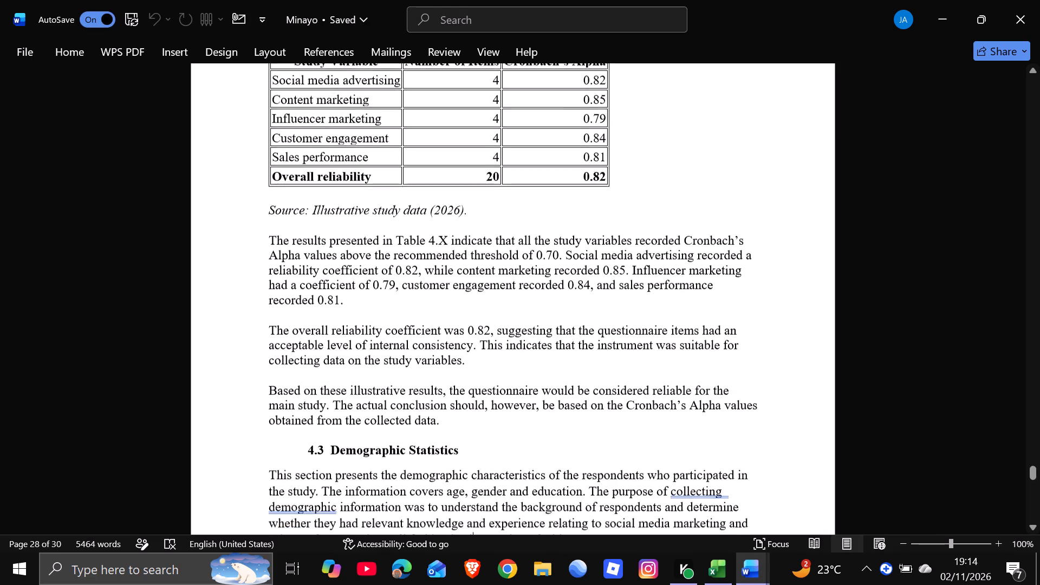
key("Down")
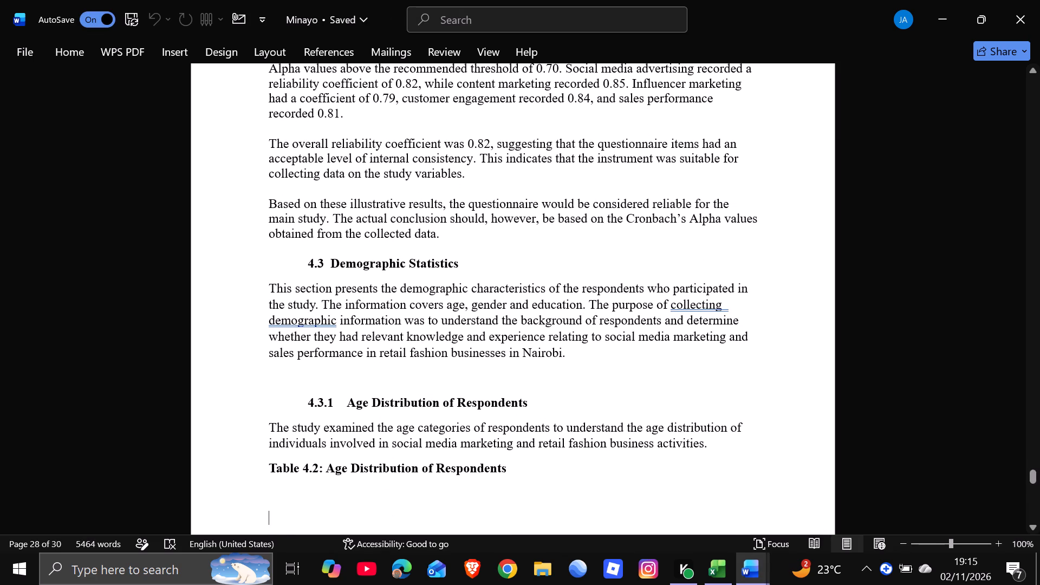
left_click_drag(265, 203, 474, 285)
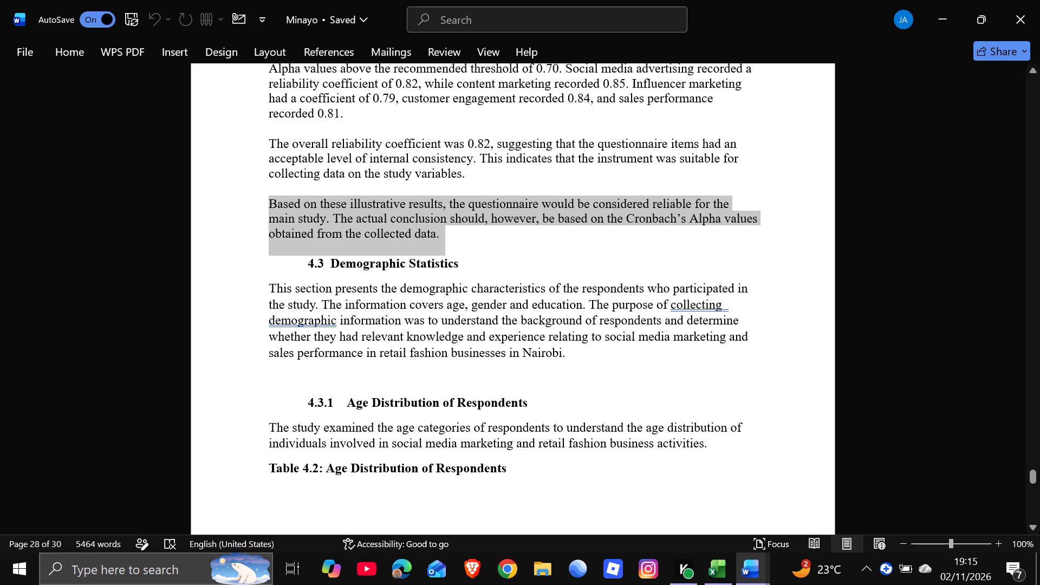
left_click_drag(474, 285, 535, 399)
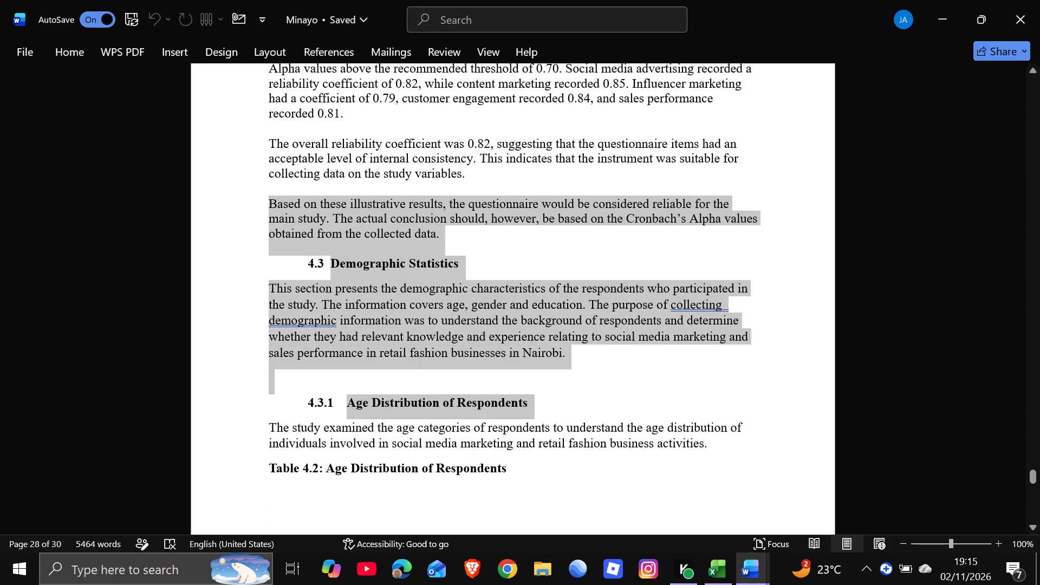
left_click_drag(535, 399, 543, 428)
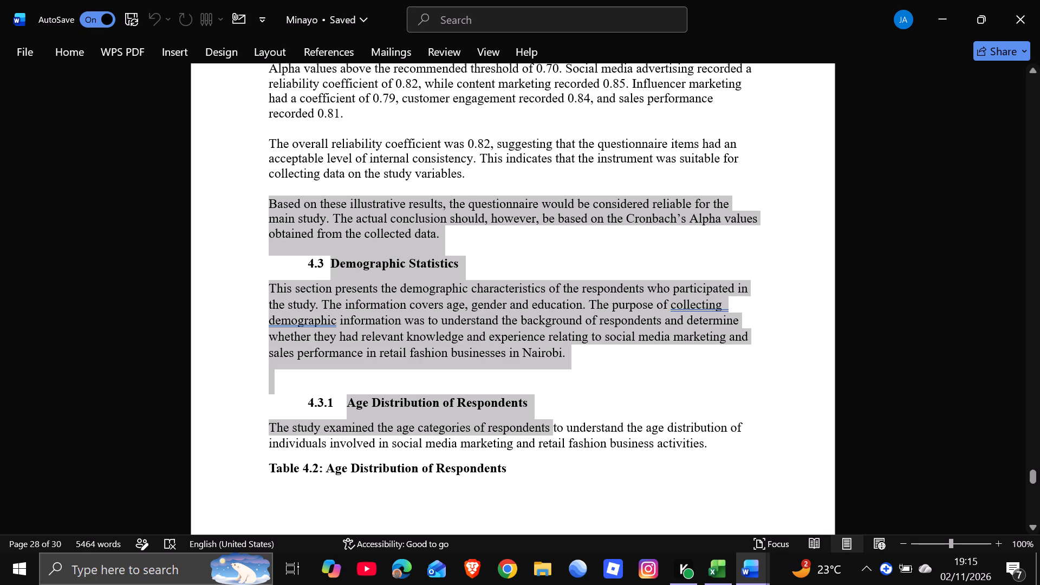
left_click_drag(543, 428, 721, 438)
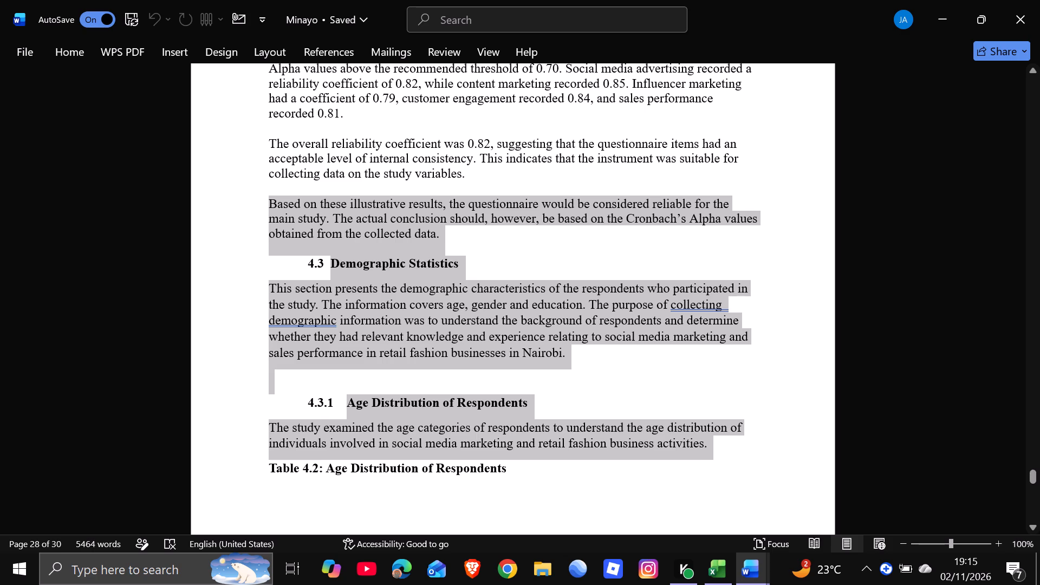
left_click_drag(721, 438, 721, 437)
right_click(721, 437)
right_click(721, 437)
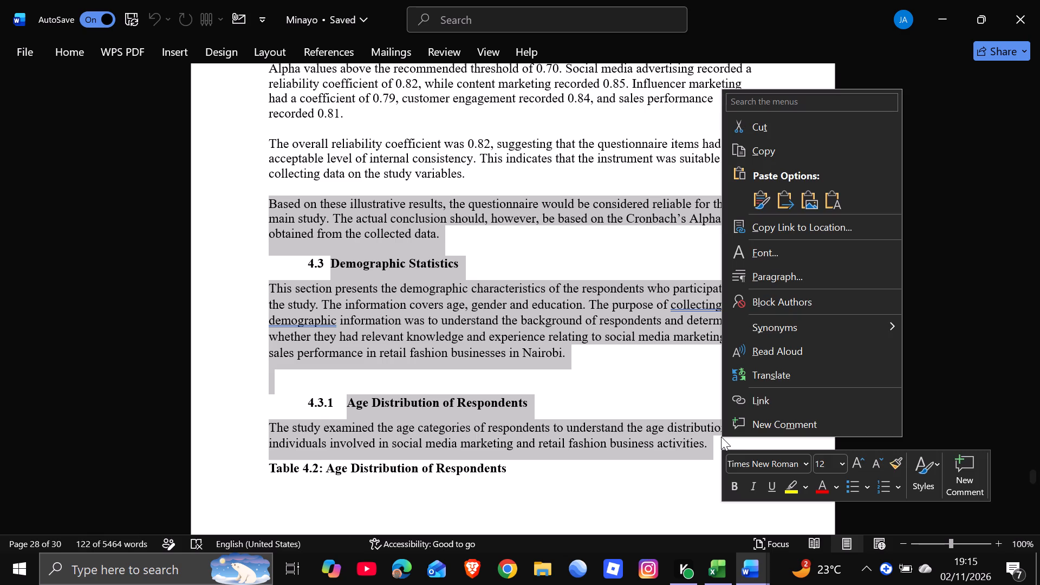
left_click(758, 154)
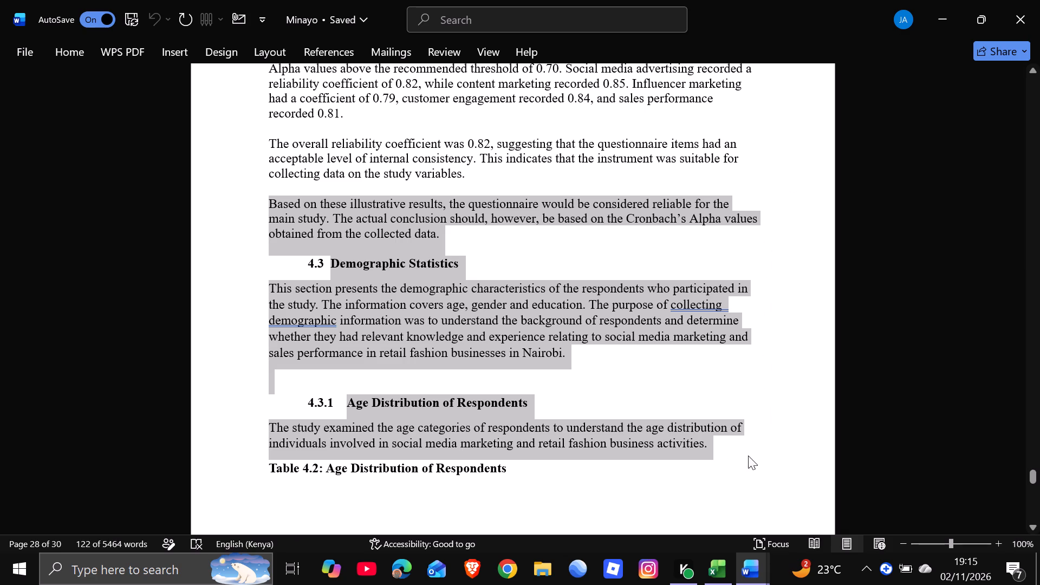
Return to the proposal and paste the copied passage into the last line of the overall reliability coefficient paragraph, keeping its source formatting.
left_click(753, 576)
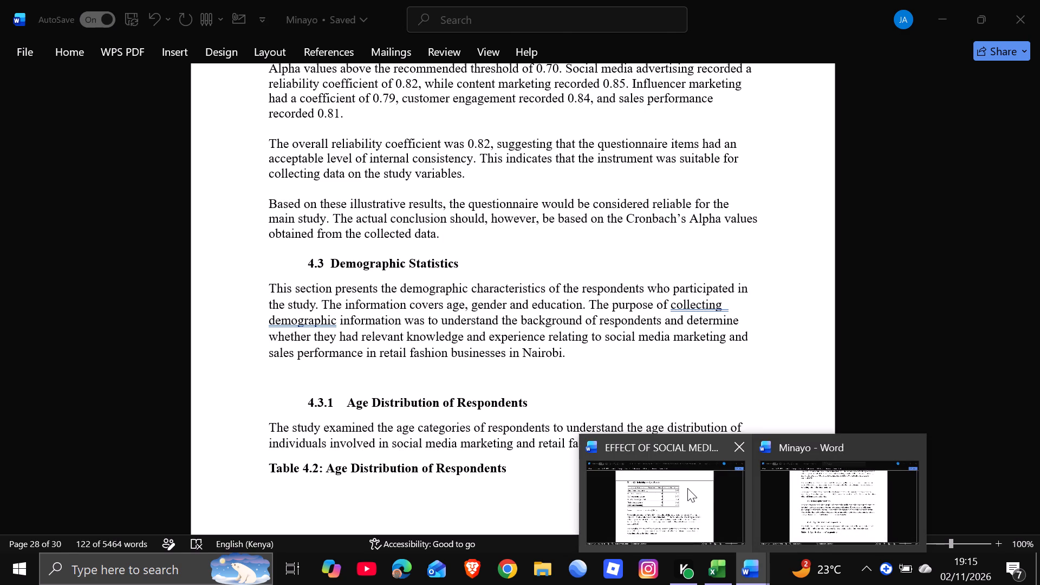
left_click(687, 488)
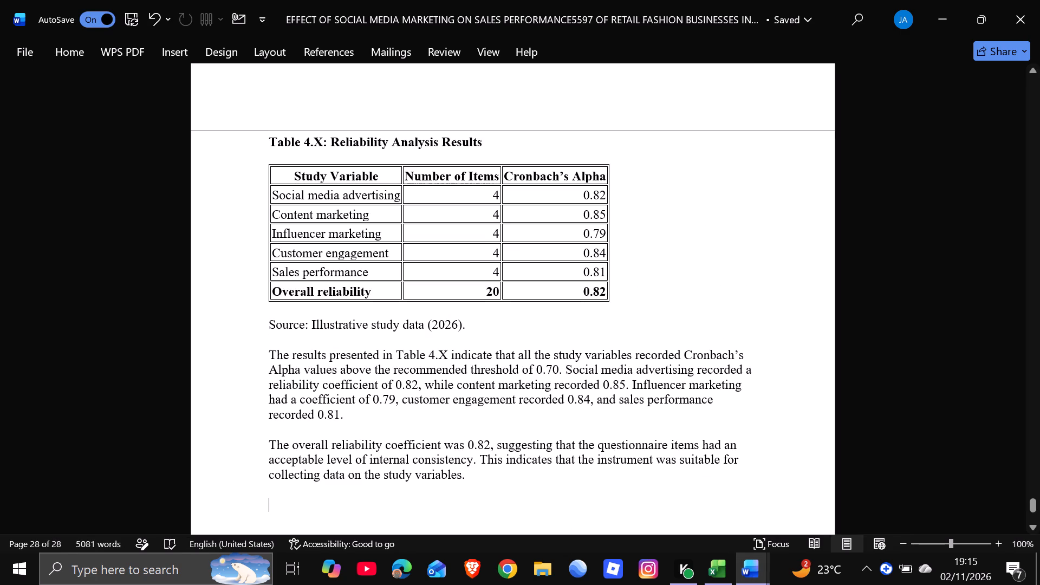
right_click(276, 493)
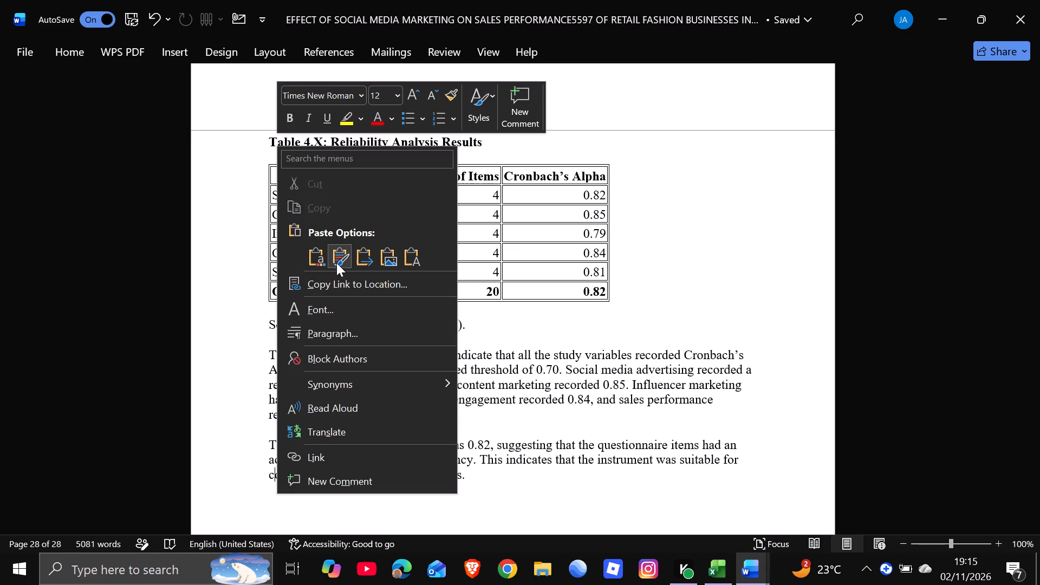
left_click(336, 263)
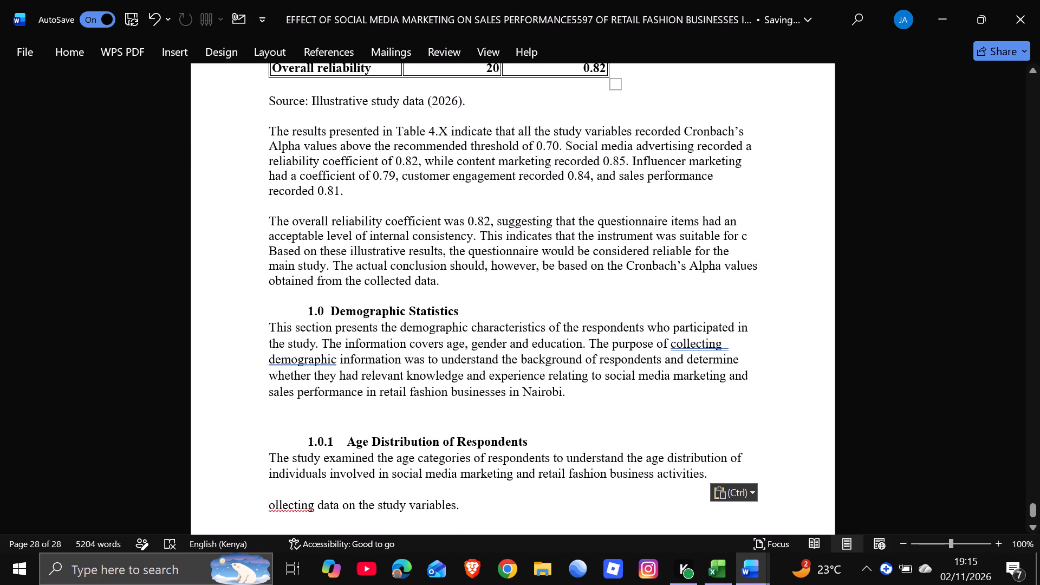
Remove the automatic number from the pasted Demographic Statistics heading.
left_click(324, 316)
key("BackSpace")
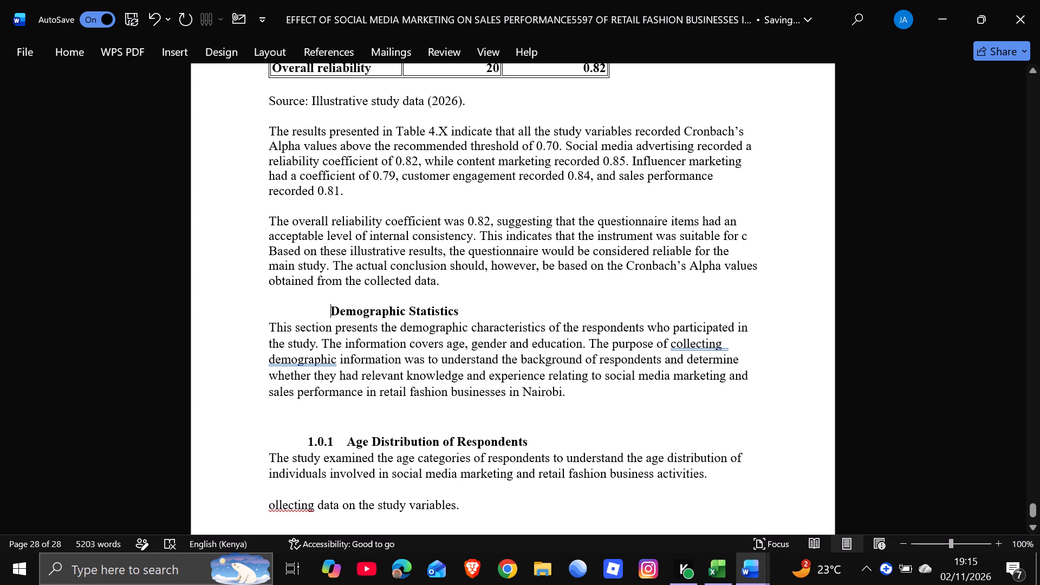
Look back through the preceding reliability section and down to the pasted text to check the section order and numbering.
key("Up")
key("Up")
key("Up")
key("Up")
key("Up")
key("Up")
key("Up")
key("Up")
key("Up")
key("Up")
key("Up")
key("Up")
key("Up")
key("Up")
key("Up")
key("Up")
key("Up")
key("Up")
key("Up")
key("Up")
key("Up")
key("Up")
key("Up")
key("Up")
key("Up")
key("Up")
key("Up")
key("Up")
key("Up")
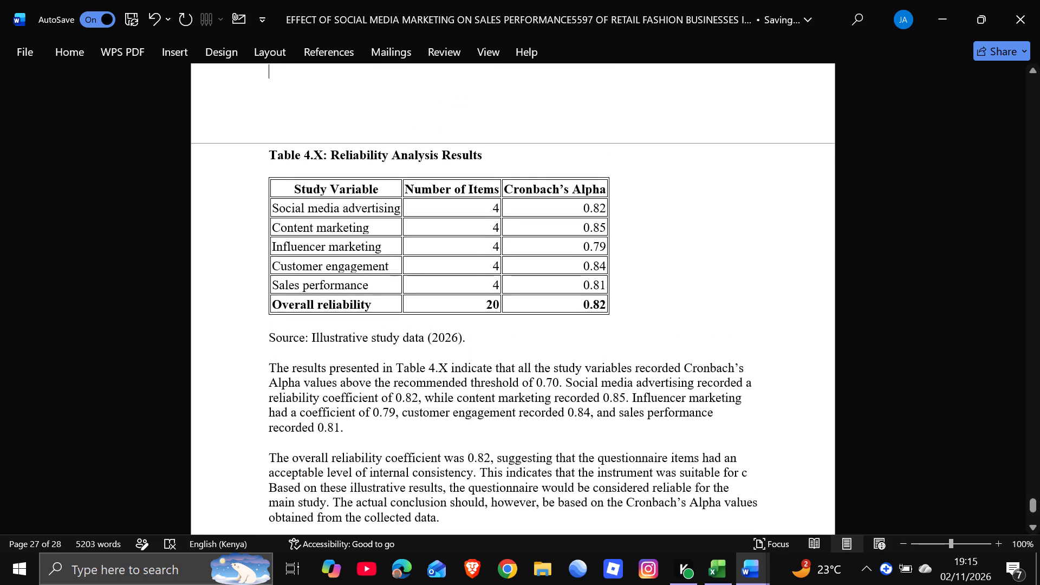
key("Up")
key("Up")
key("Up")
key("Up")
key("Up")
key("Up")
key("Up")
key("Up")
key("Up")
key("Up")
key("Up")
key("Down")
key("Down")
key("Down")
key("Down")
key("Down")
key("Down")
key("Down")
key("Down")
key("Down")
key("Down")
key("Down")
key("Down")
key("Down")
key("Down")
key("Down")
key("Down")
key("Down")
key("Down")
key("Down")
key("Down")
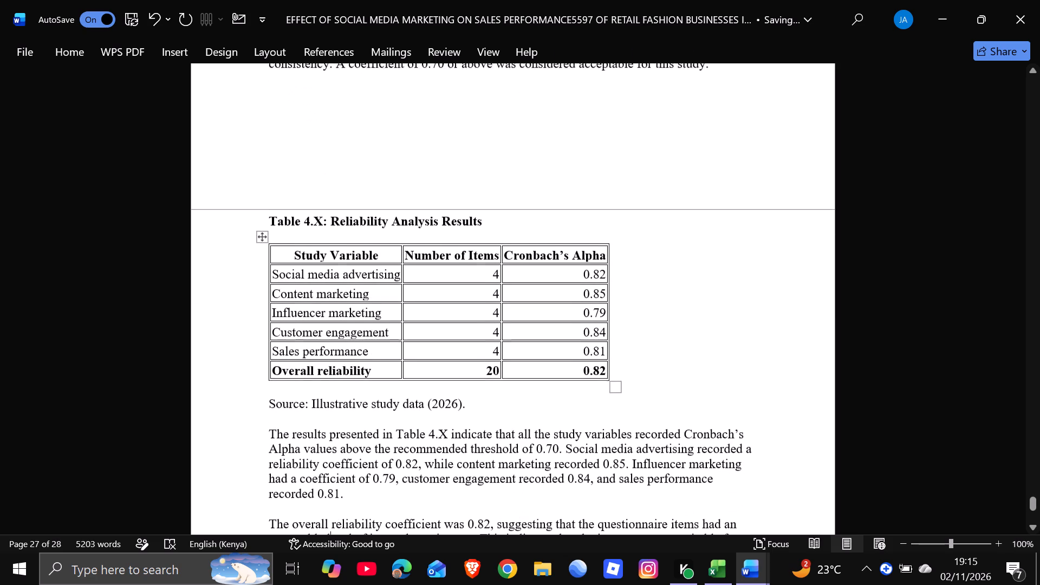
key("Down")
key("Down")
key("Down")
key("Down")
key("Down")
key("Down")
key("Down")
key("Down")
key("Down")
key("Down")
key("Down")
key("Down")
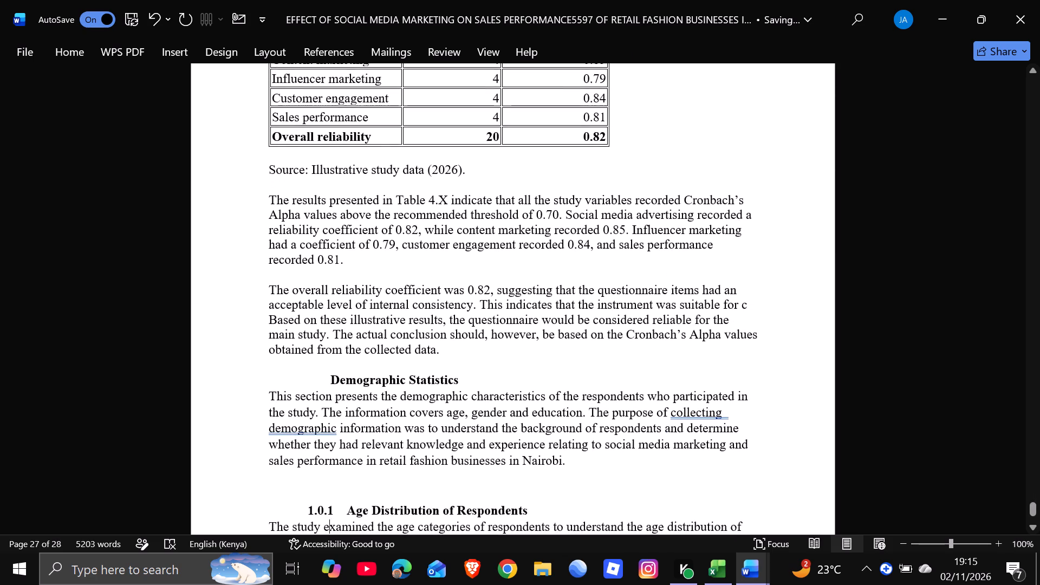
key("Down")
key("Down")
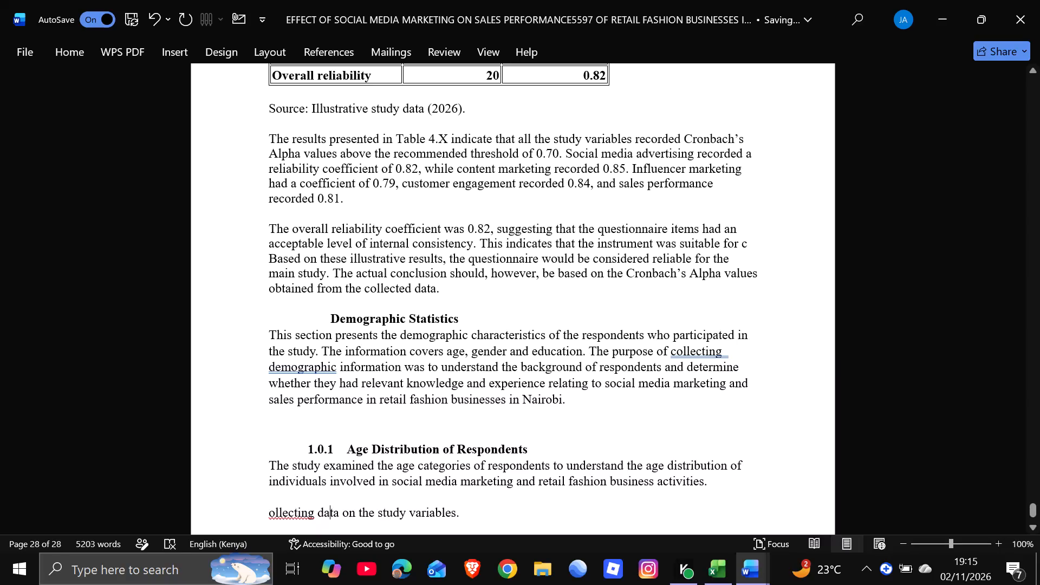
Number the Demographic Statistics heading 4.3, followed by a space.
left_click(324, 316)
type("4.3")
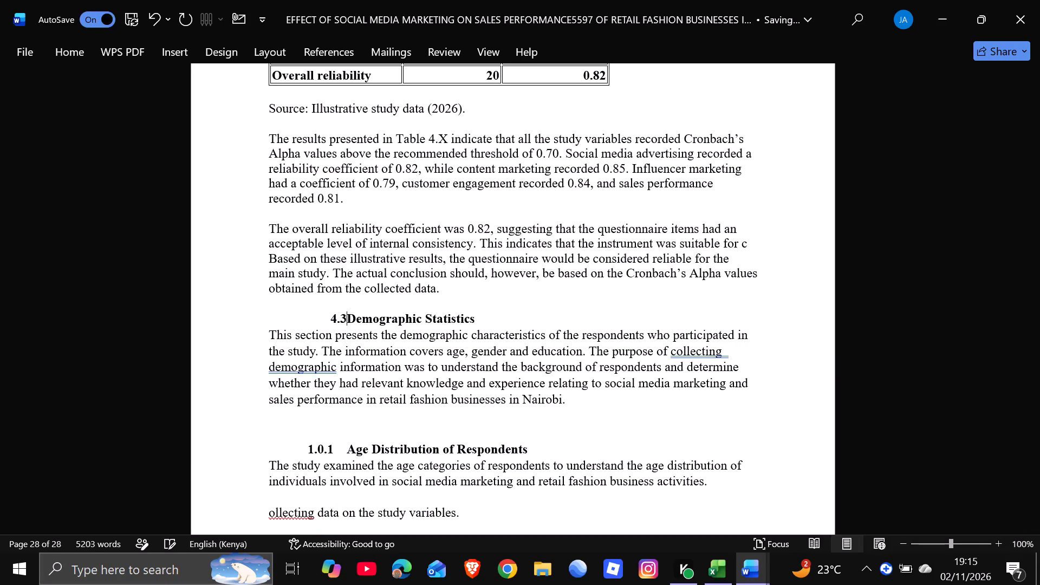
key("space")
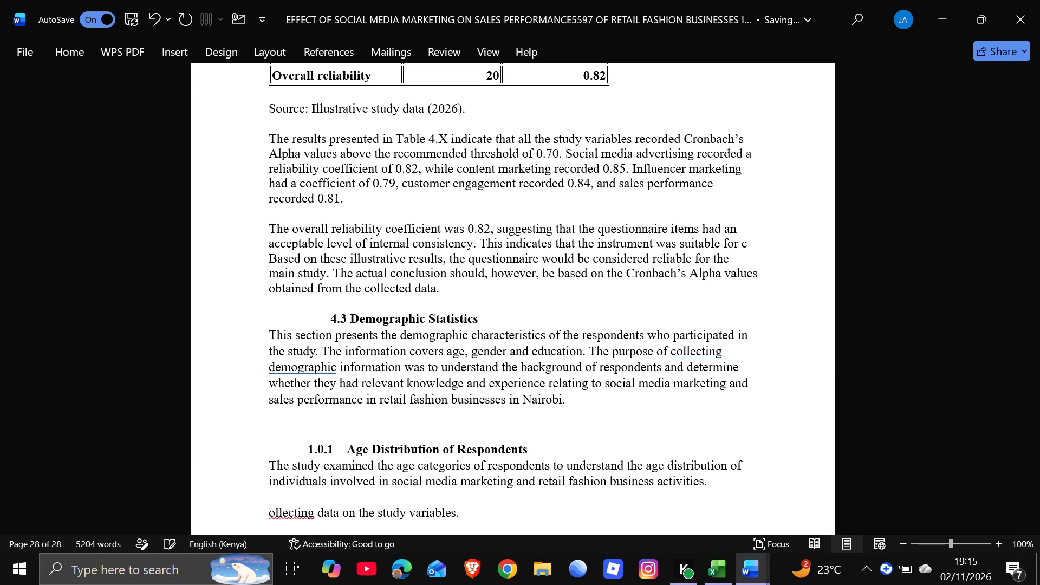
Replace the automatic number of the Age Distribution of Respondents heading with 4.3.1, followed by a space.
left_click(335, 448)
key("BackSpace")
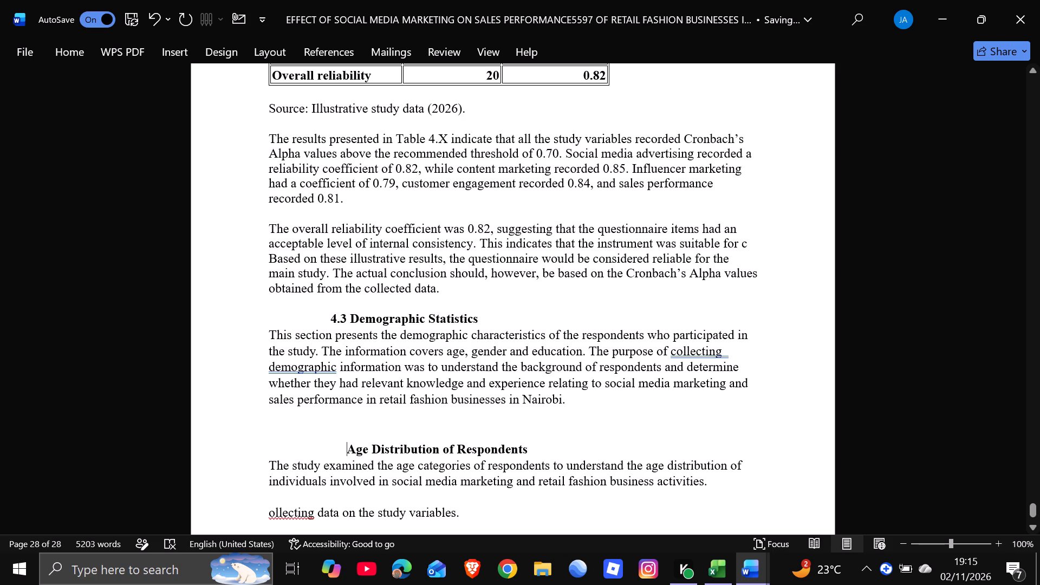
type("4.3")
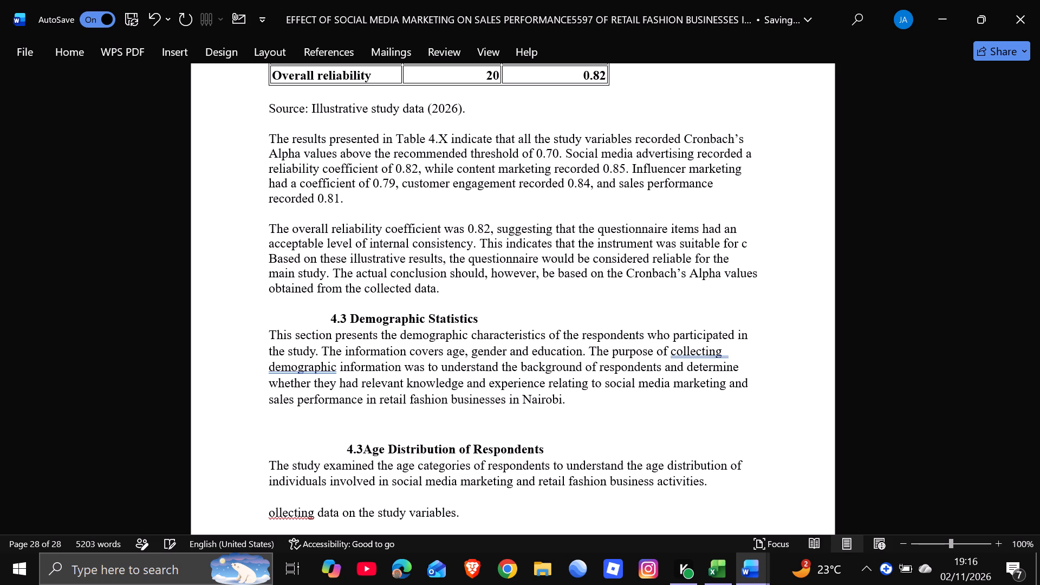
key("period")
type("1")
key("space")
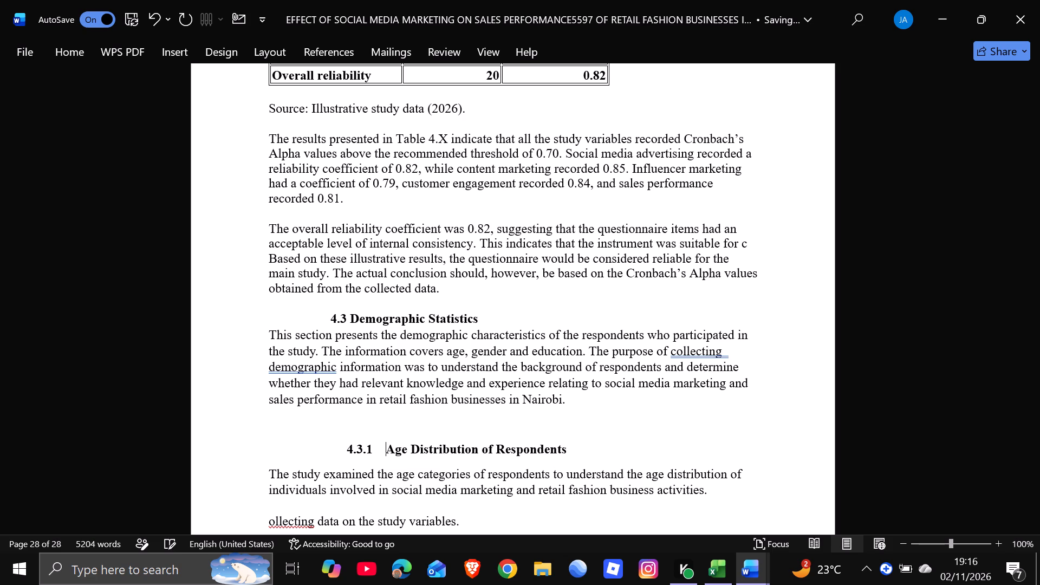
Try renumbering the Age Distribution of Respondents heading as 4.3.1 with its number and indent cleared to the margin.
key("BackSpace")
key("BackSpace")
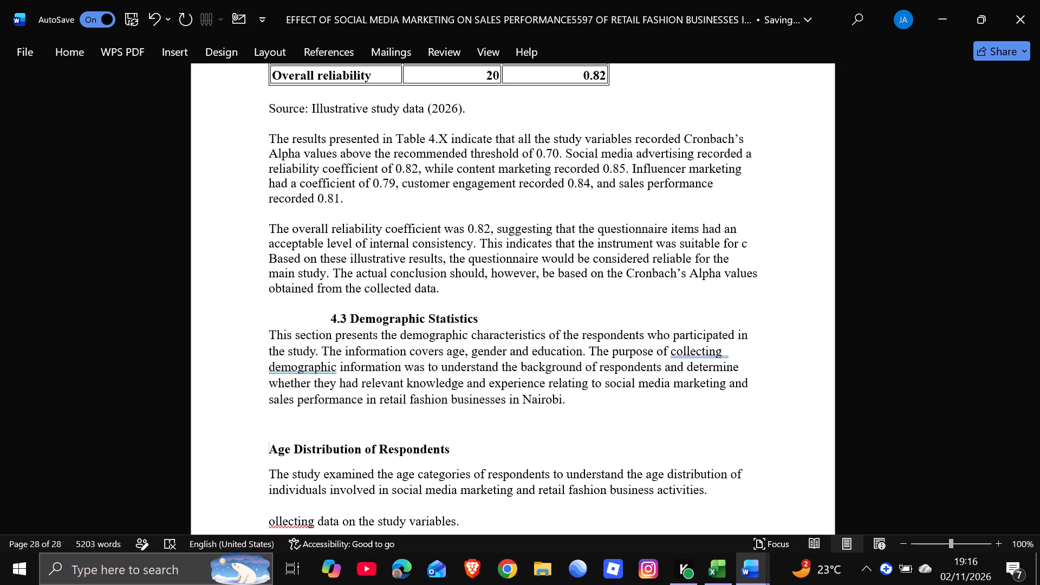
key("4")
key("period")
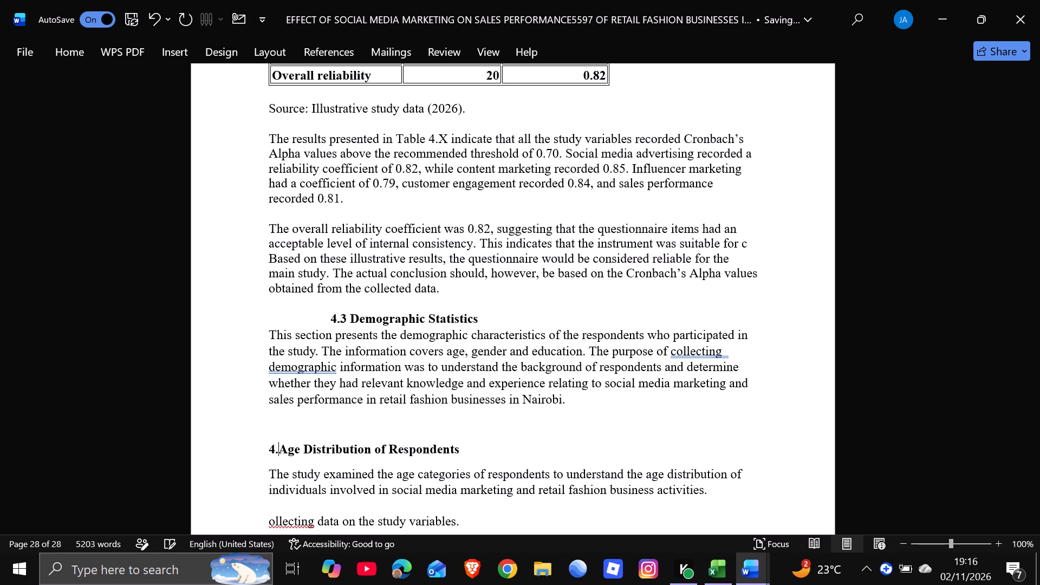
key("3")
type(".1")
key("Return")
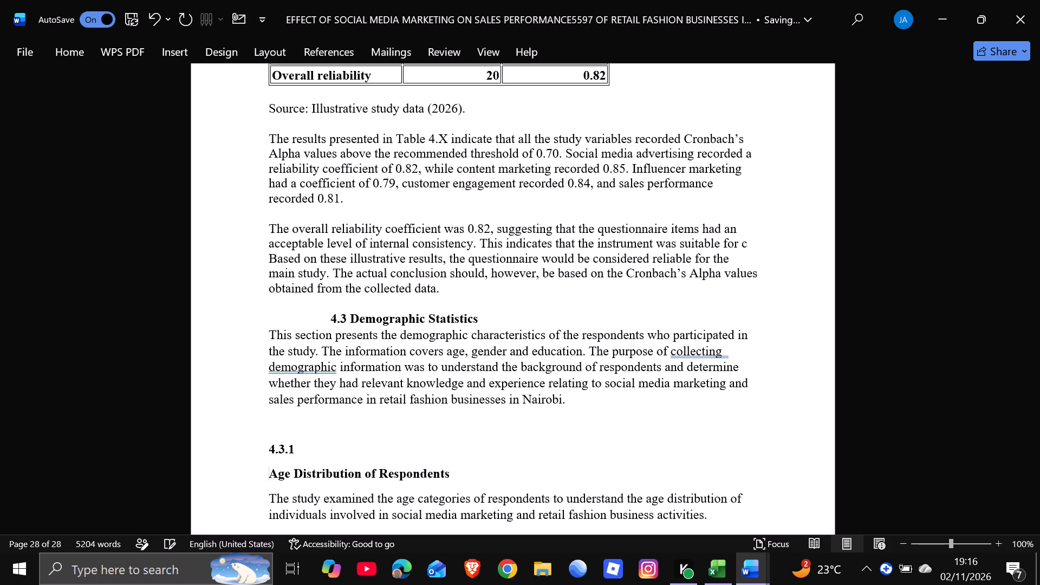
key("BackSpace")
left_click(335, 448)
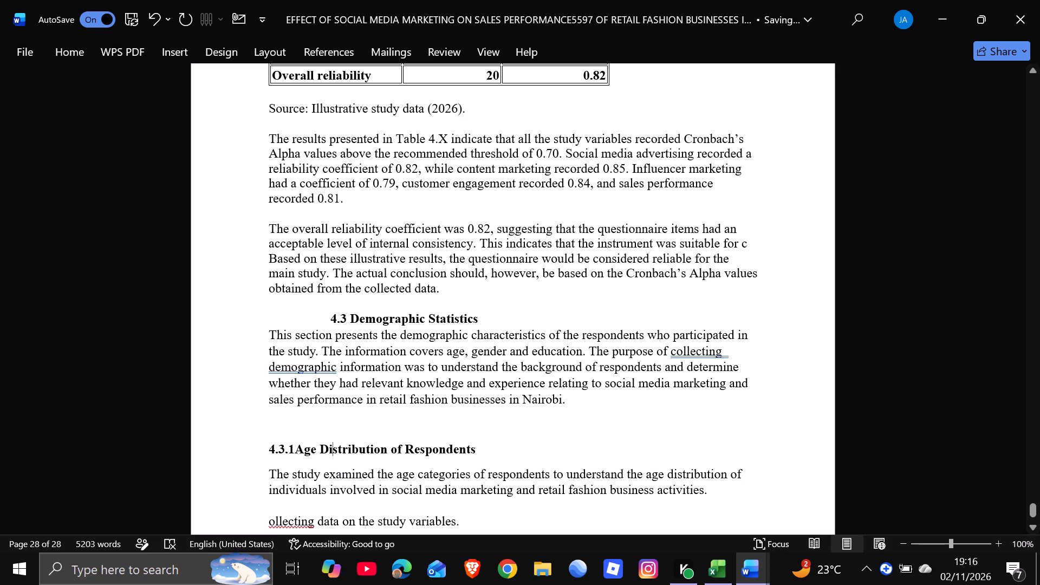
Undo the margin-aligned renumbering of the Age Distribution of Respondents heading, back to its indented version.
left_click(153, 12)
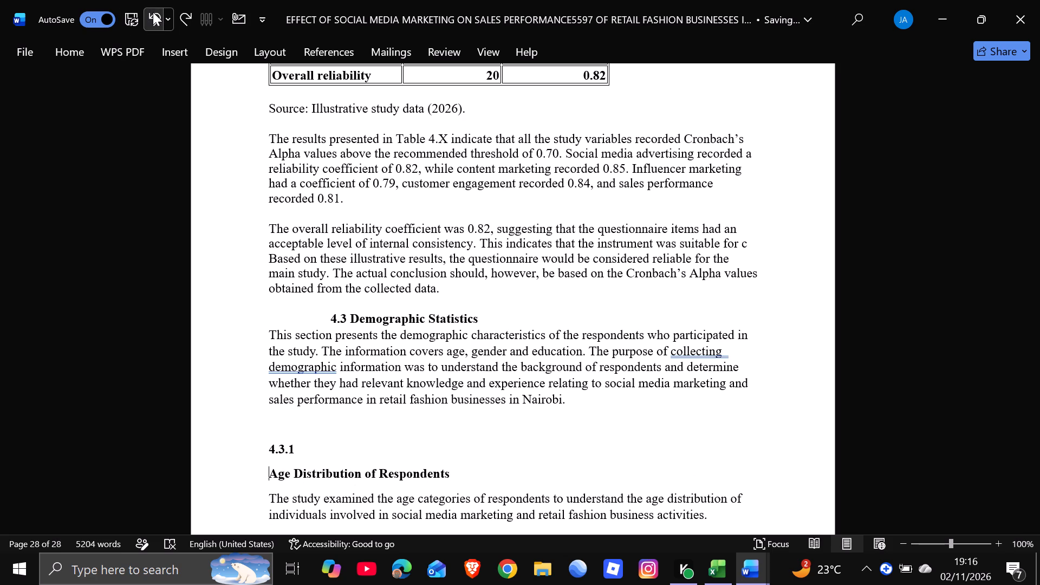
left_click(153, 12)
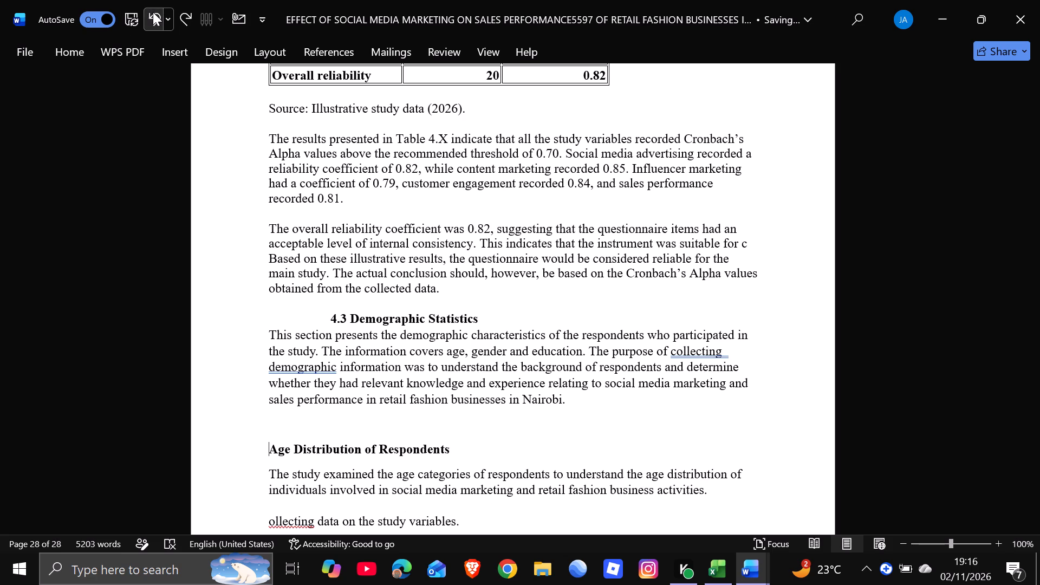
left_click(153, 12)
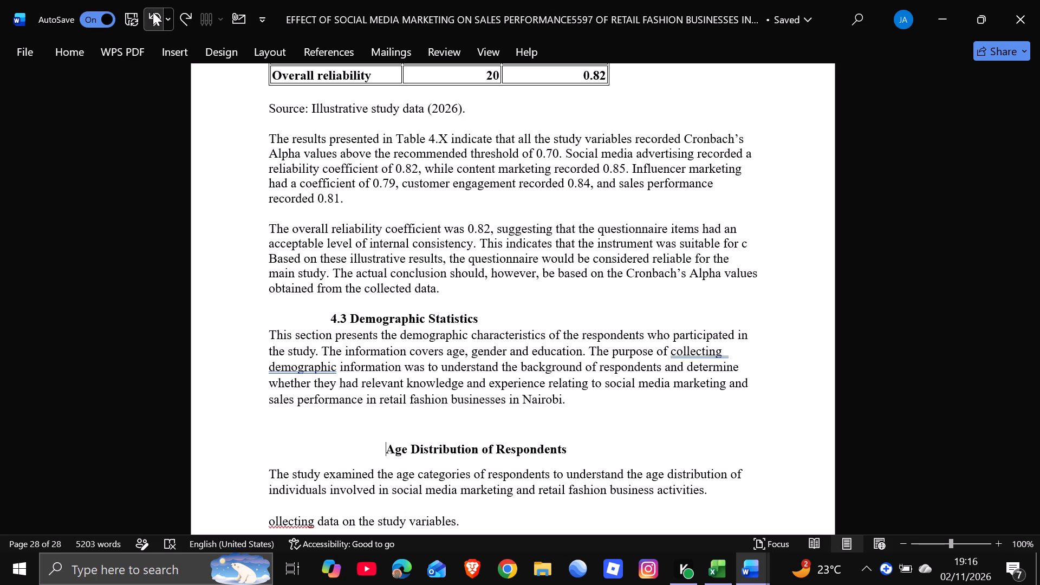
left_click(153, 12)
Remove the automatic number from the Age Distribution of Respondents heading and enter 4.3.1 as plain text.
key("BackSpace")
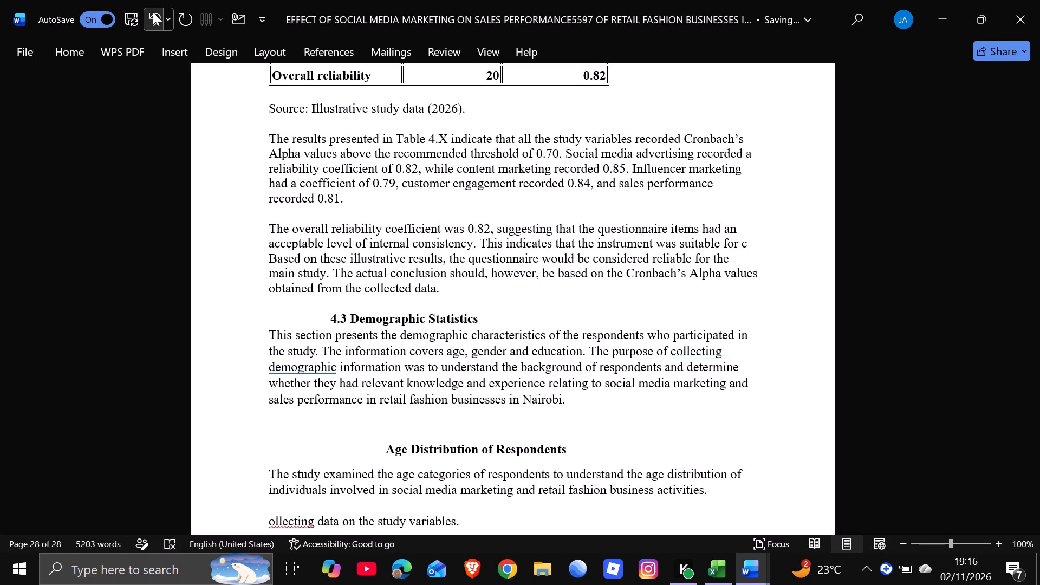
type("4.3.1")
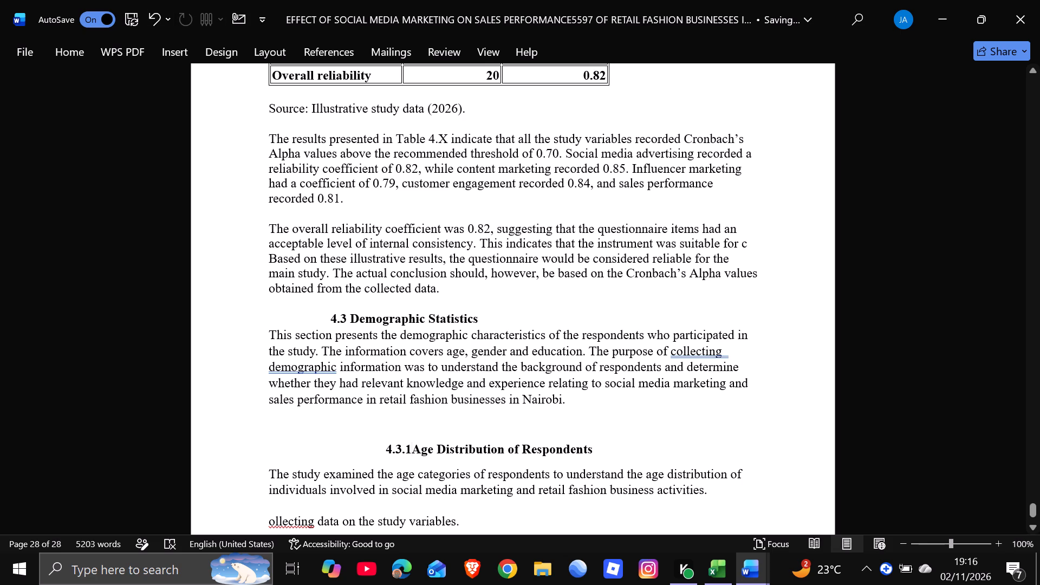
Try left, centred and justified alignment on the 4.3.1 Age Distribution of Respondents heading, leaving it justified.
left_click_drag(600, 444, 407, 445)
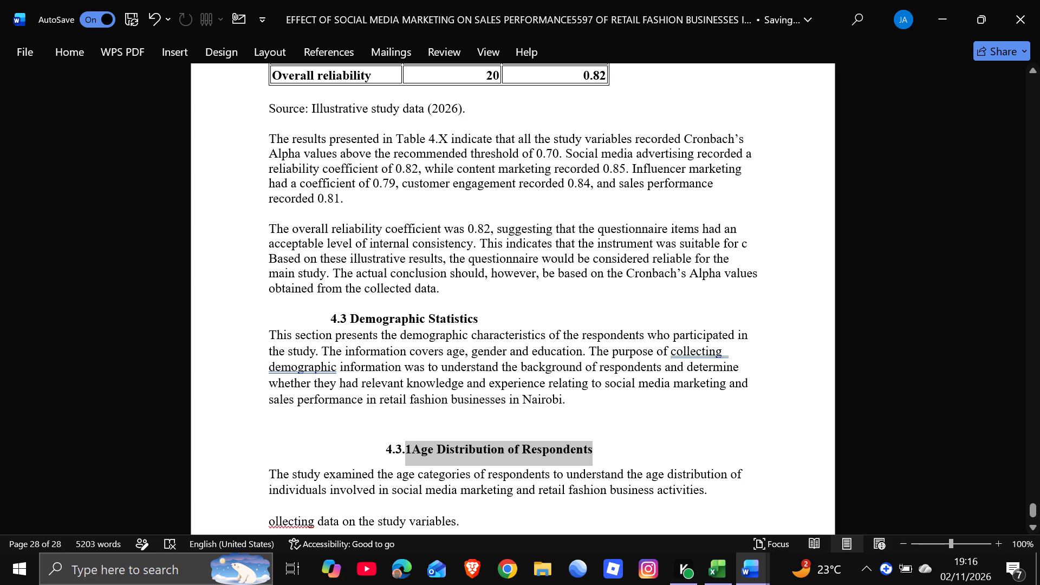
left_click_drag(407, 445, 383, 445)
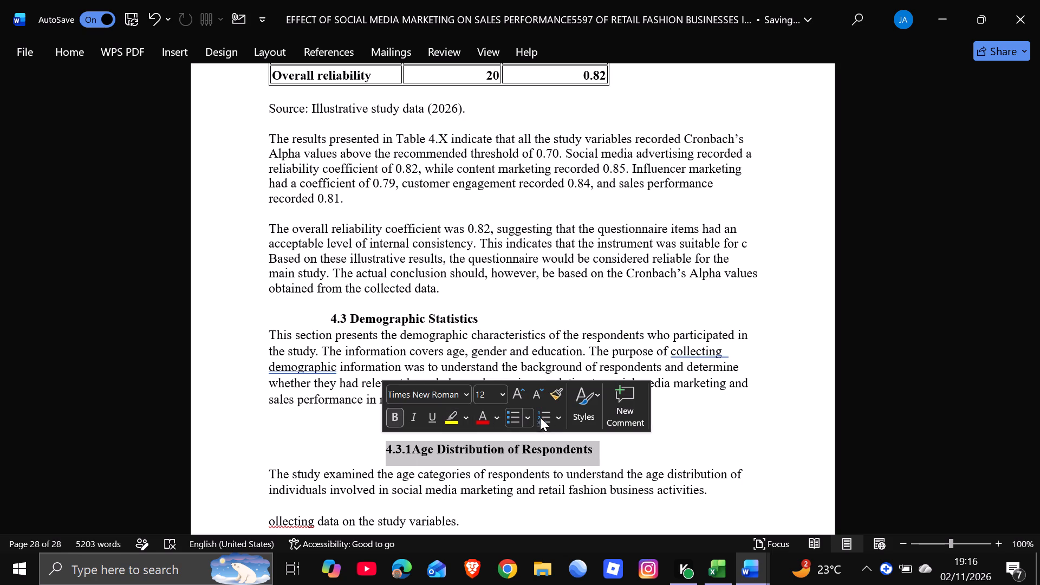
left_click(79, 42)
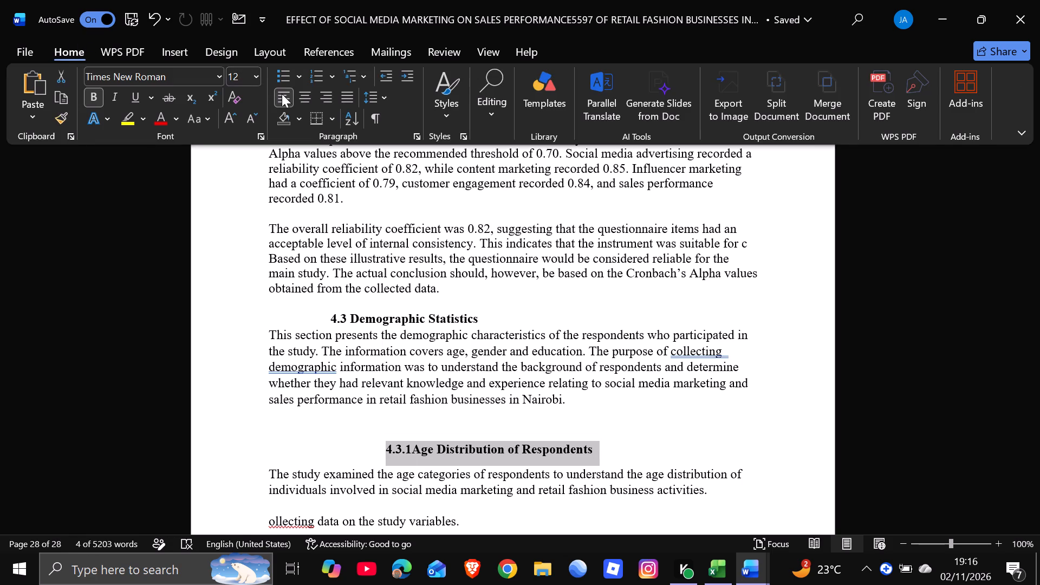
left_click(282, 94)
left_click(282, 94)
left_click(347, 92)
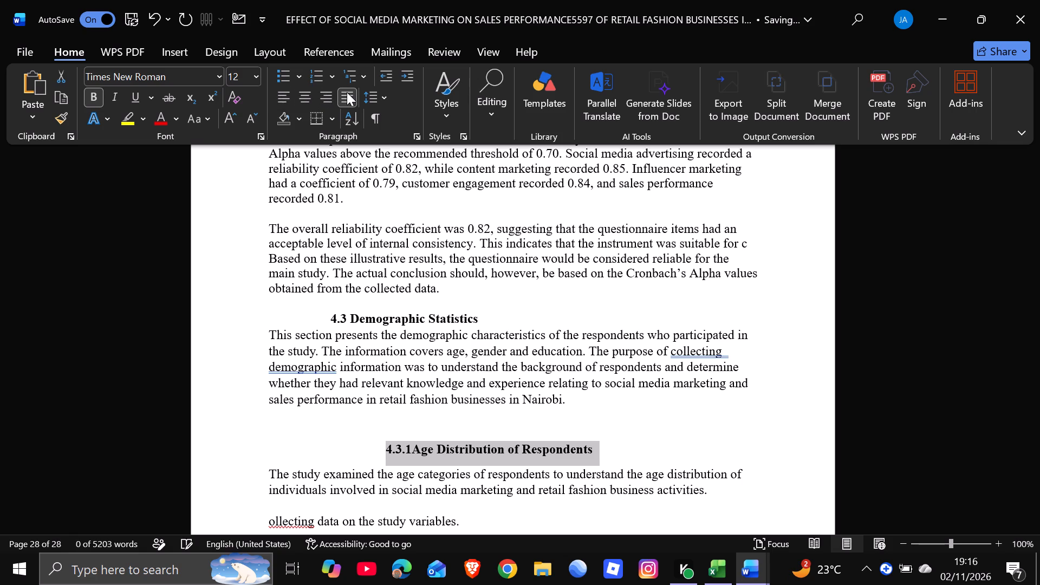
left_click(347, 92)
left_click(305, 93)
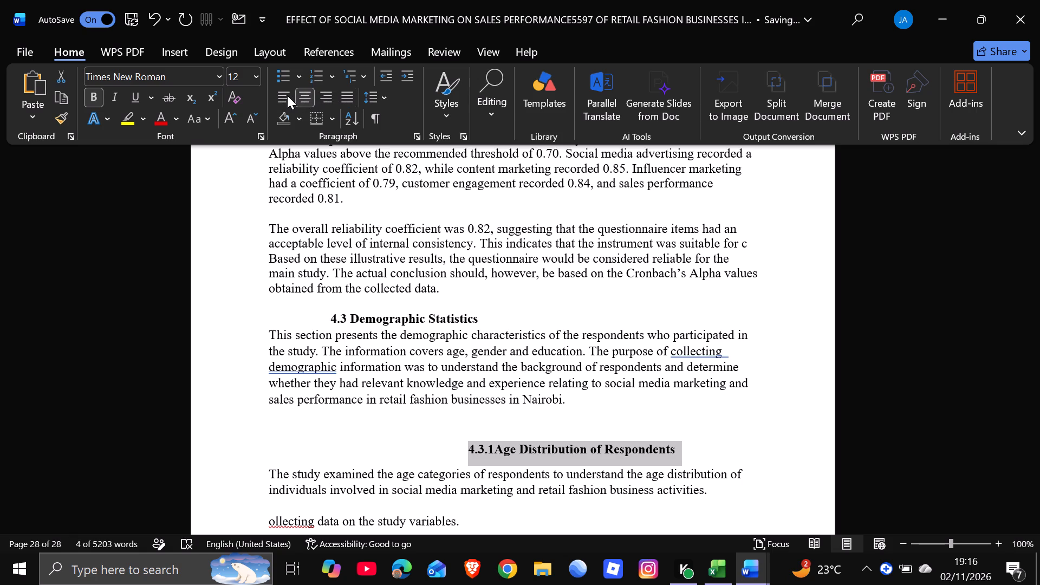
left_click(287, 95)
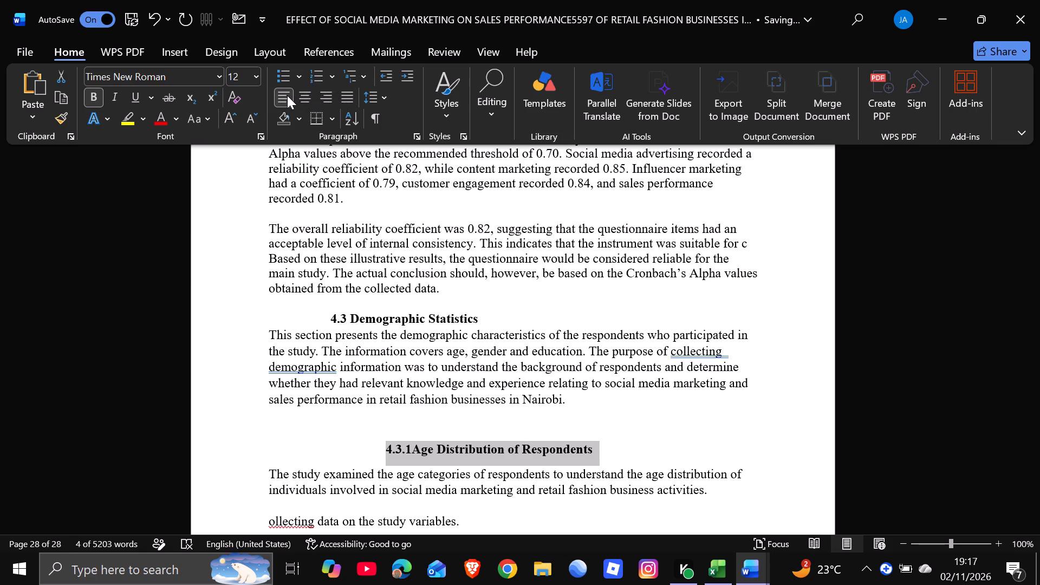
left_click(287, 95)
double_click(287, 95)
Reduce the indent of the 4.3.1 Age Distribution of Respondents heading by one level overall.
left_click(382, 74)
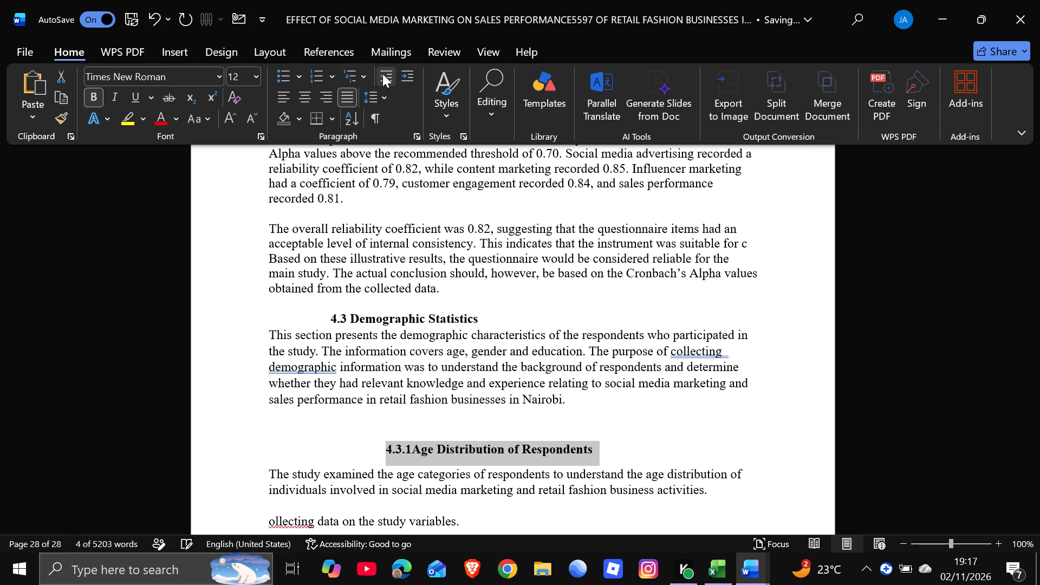
left_click(382, 74)
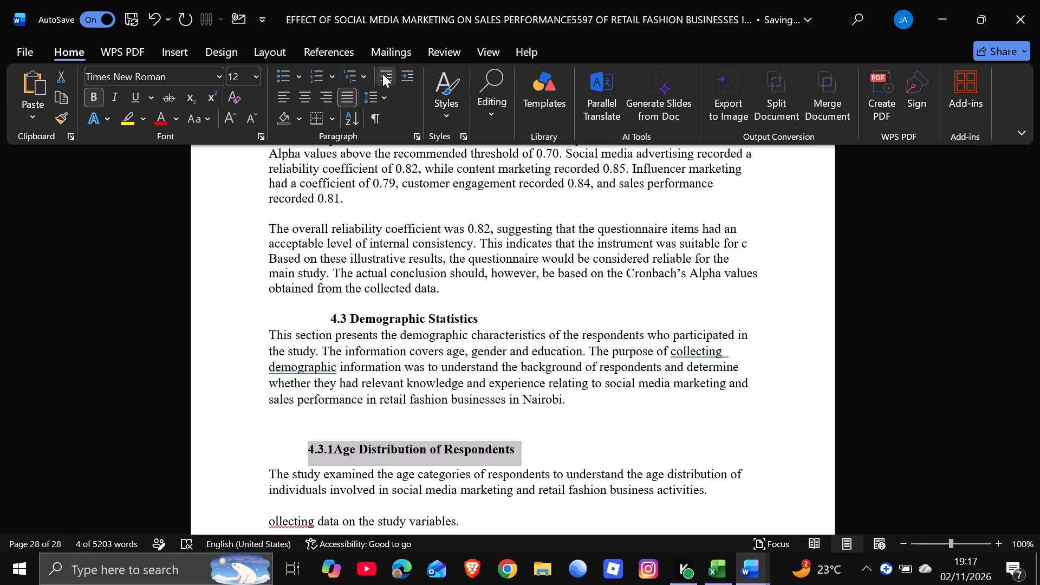
left_click(400, 74)
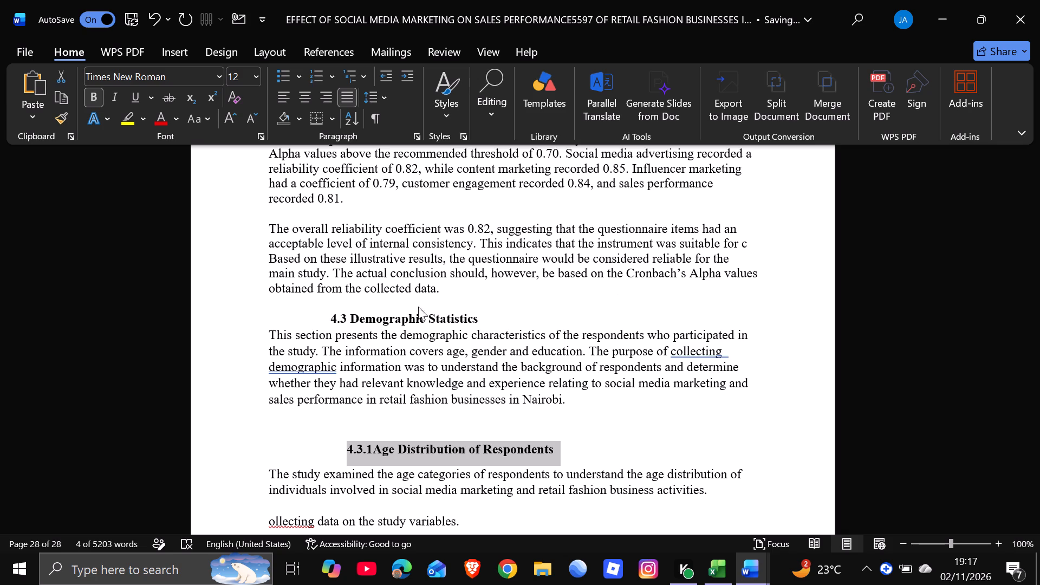
left_click(540, 303)
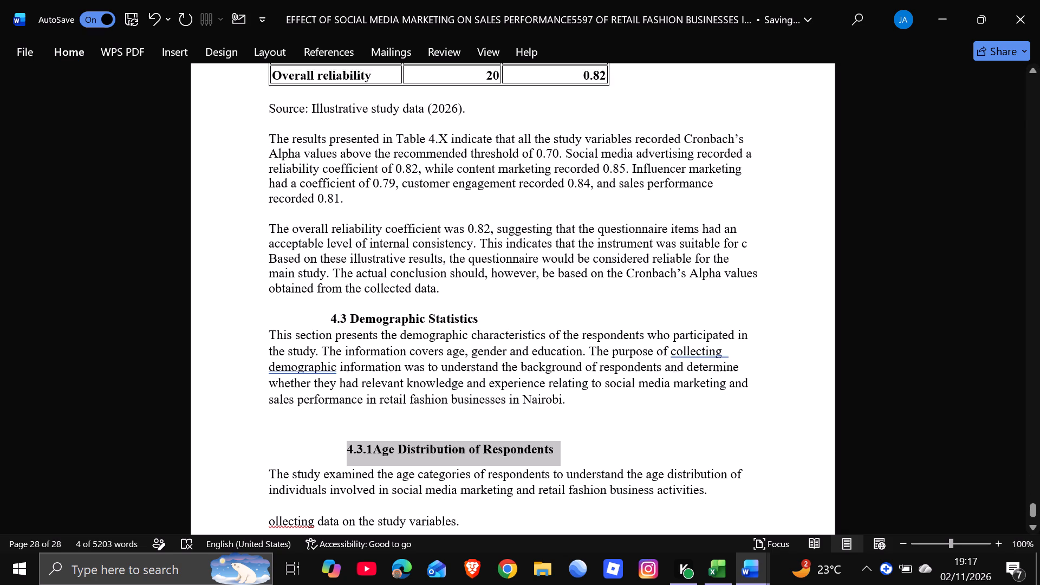
Remove the indent from the 4.3 Demographic Statistics heading so it starts at the text margin.
left_click(328, 320)
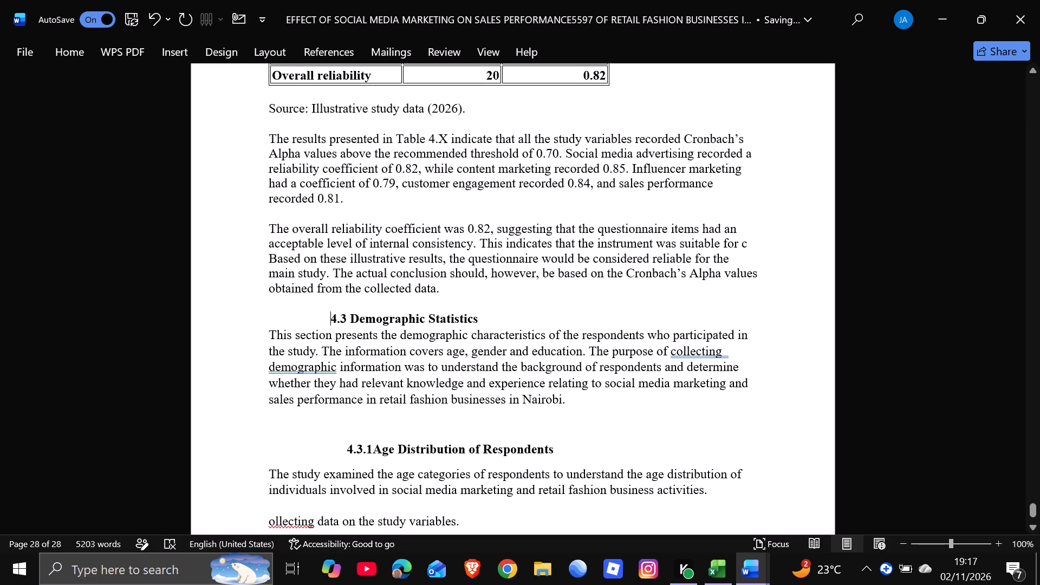
left_click(81, 53)
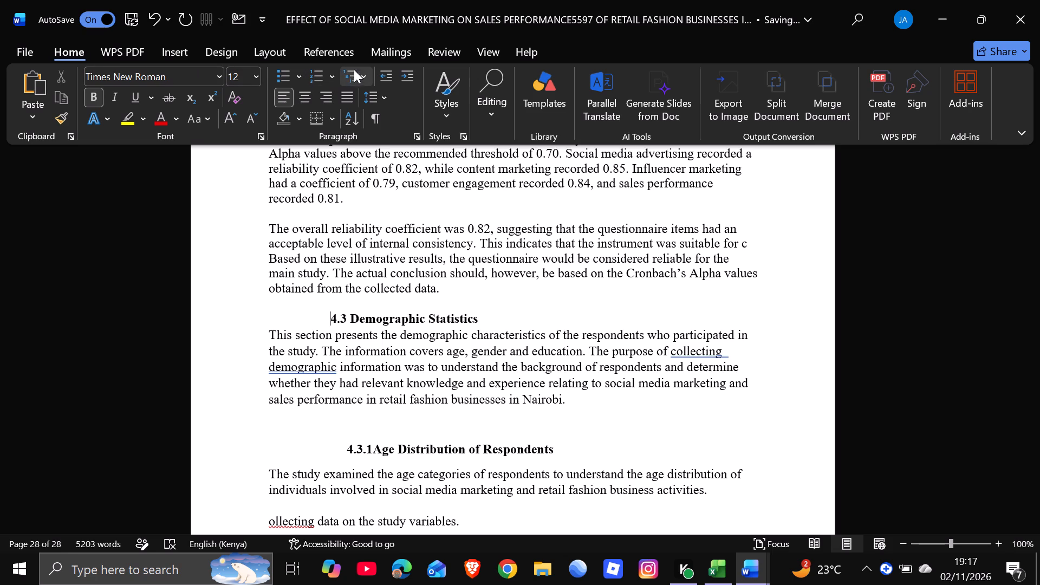
left_click(377, 71)
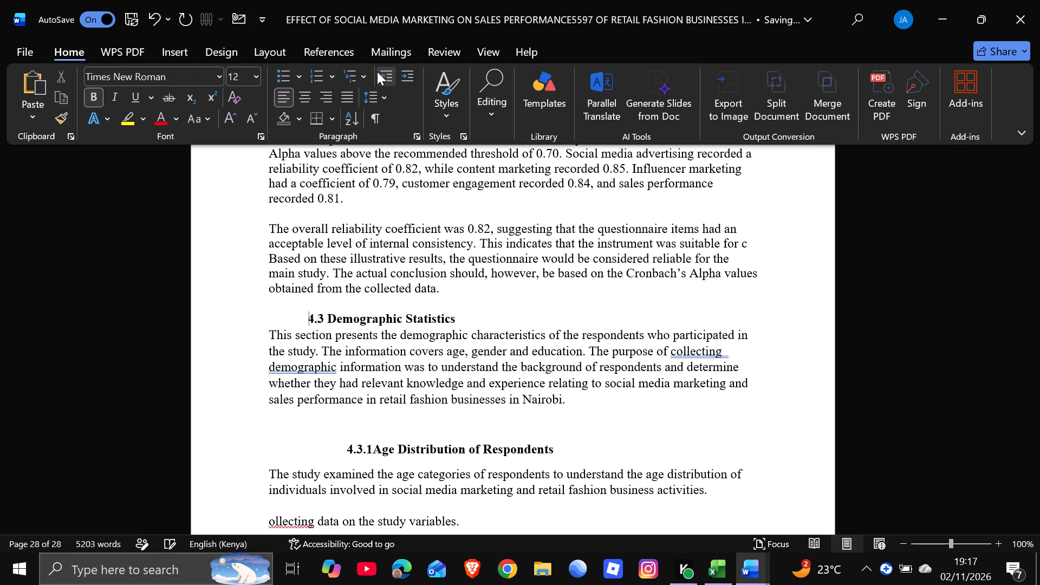
left_click(377, 71)
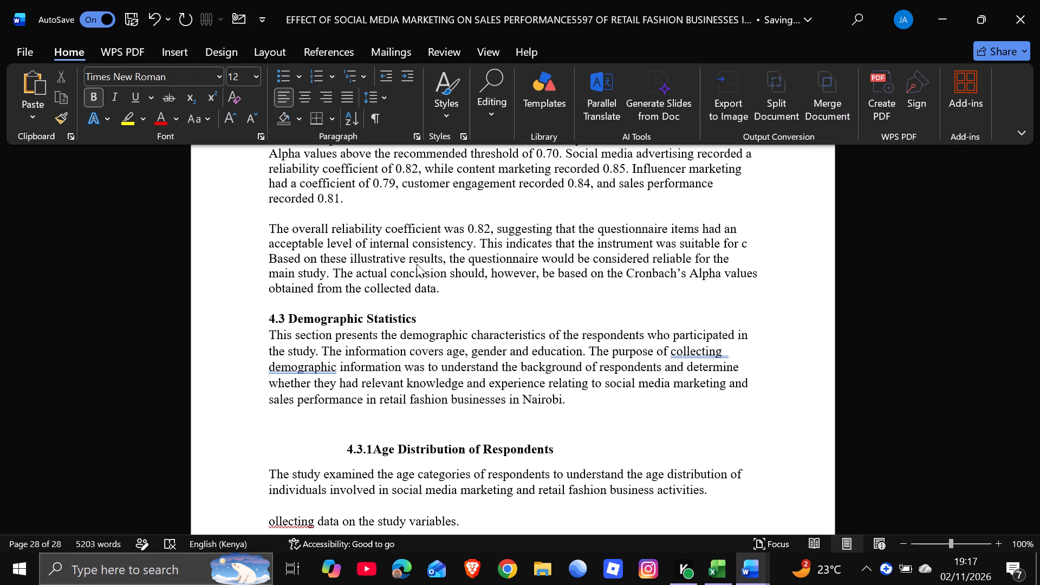
Review the 4.2 Reliability Analysis section, checking its heading's indent against the 4.3 Demographic Statistics heading.
key("Up")
key("Up")
key("Up")
key("Up")
key("Up")
key("Up")
key("Up")
key("Up")
key("Up")
key("Up")
key("Up")
key("Up")
key("Up")
key("Up")
key("Up")
key("Up")
key("Up")
key("Up")
key("Up")
key("Up")
key("Up")
key("Up")
key("Up")
left_click(379, 226)
key("Up")
key("Up")
key("Up")
key("Up")
key("Up")
key("Up")
key("Up")
key("Up")
key("Up")
key("Up")
key("Up")
key("Up")
key("Up")
key("Up")
key("Up")
key("Up")
key("Up")
key("Up")
key("Up")
key("Up")
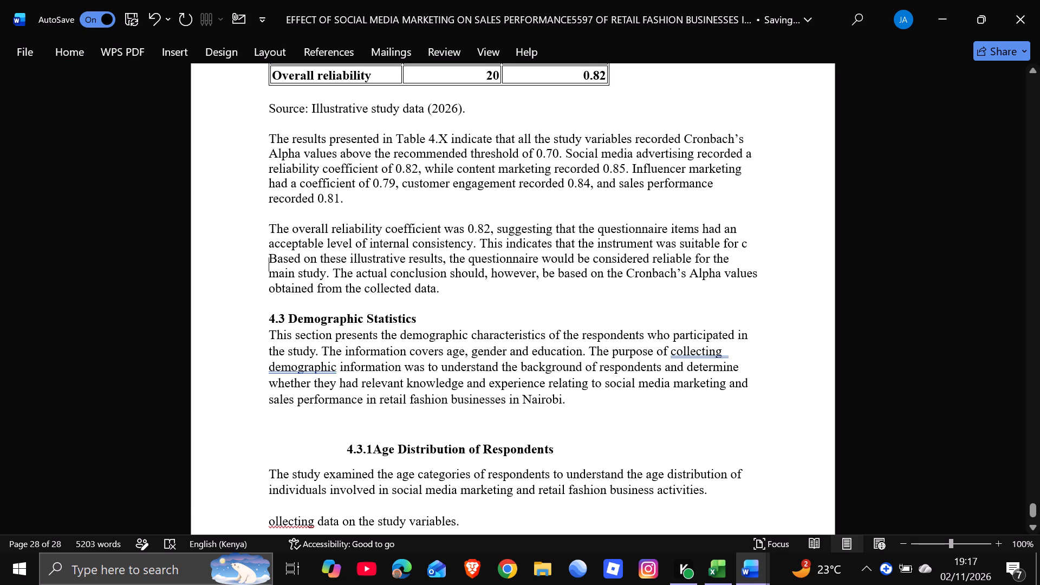
key("Up")
key("Up")
key("Up")
key("Up")
key("Up")
key("Up")
key("Up")
key("Up")
key("Up")
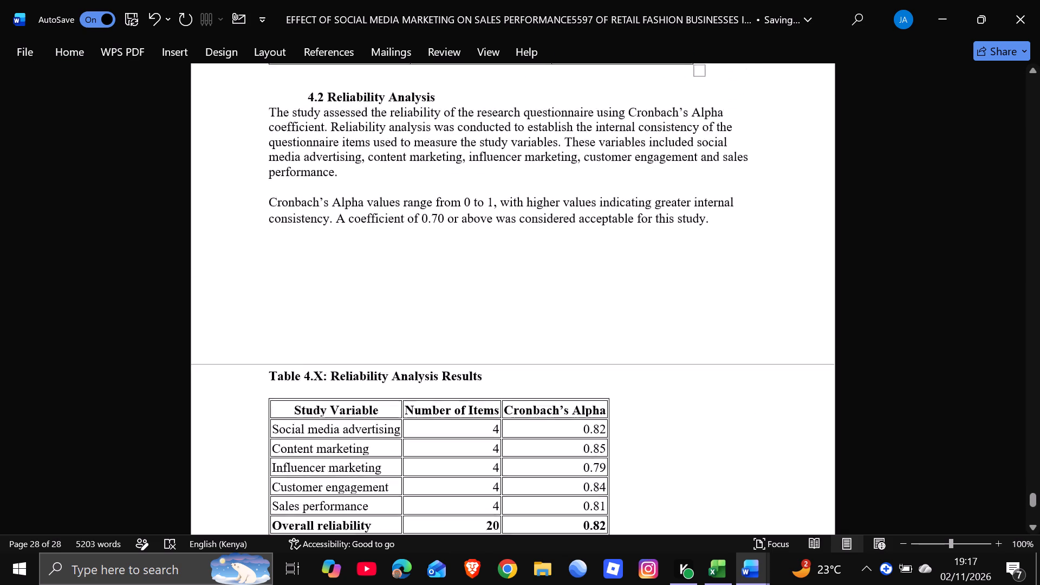
key("Down")
key("Down")
key("Down")
key("Down")
key("Down")
key("Down")
key("Down")
key("Down")
key("Down")
key("Down")
key("Down")
key("Down")
key("Down")
key("Down")
key("Down")
key("Down")
key("Down")
key("Down")
key("Down")
key("Down")
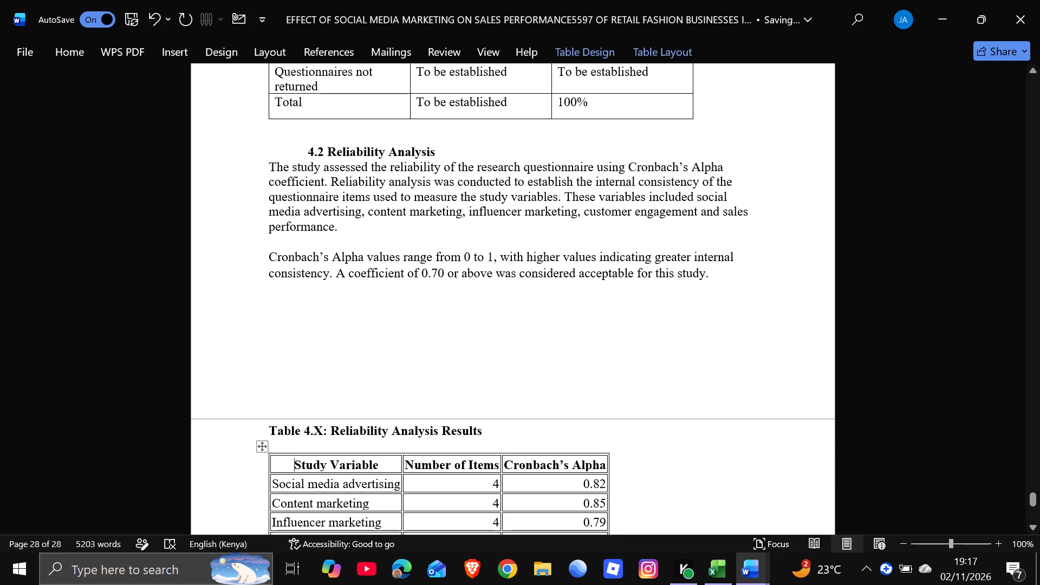
key("Down")
key("Down")
key("Down")
key("Down")
key("Down")
key("Down")
key("Down")
key("Down")
key("Down")
key("Down")
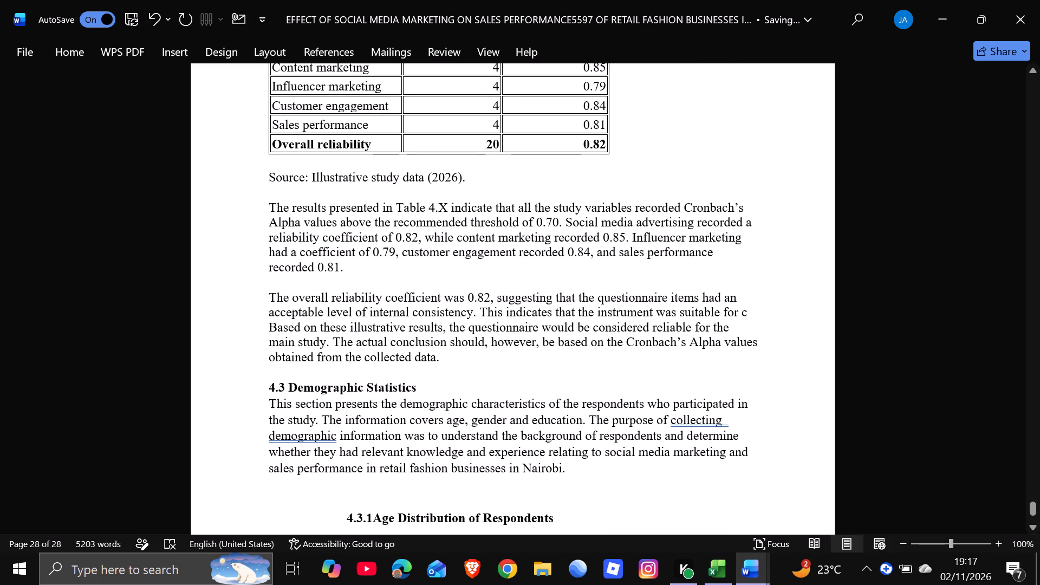
Indent the 4.3 Demographic Statistics heading by one level.
left_click(268, 390)
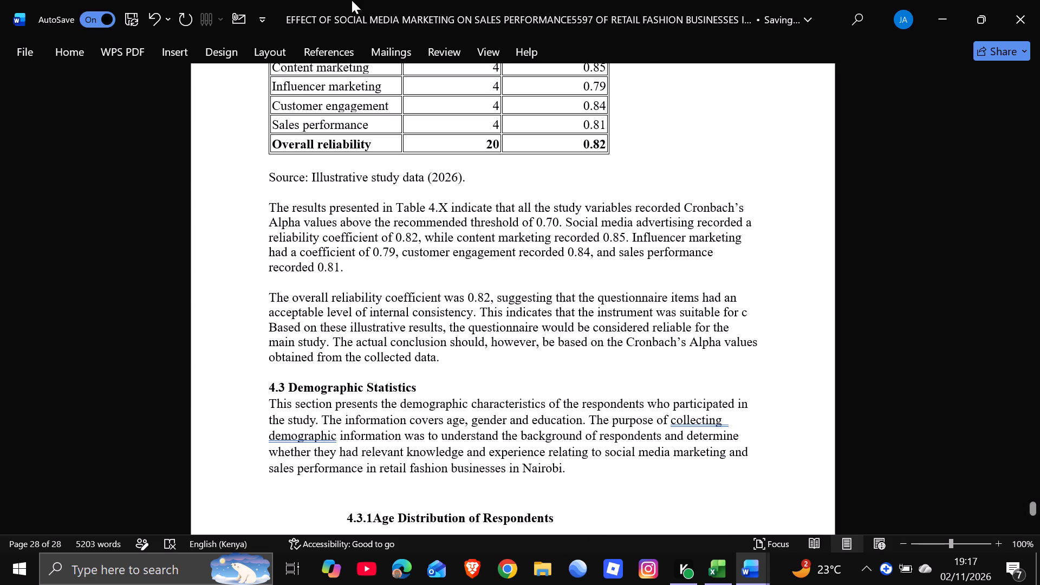
left_click(81, 47)
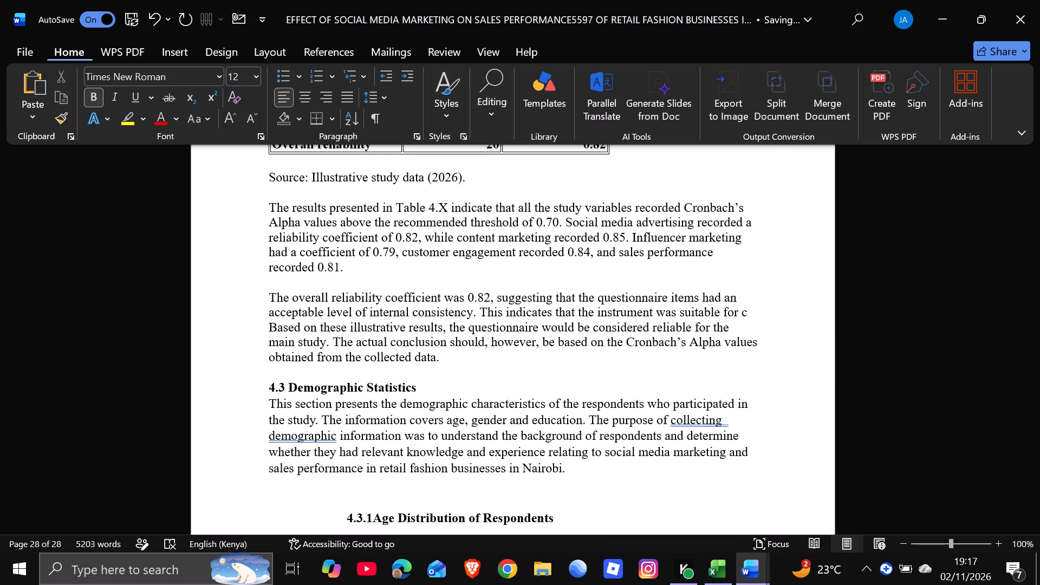
left_click(400, 78)
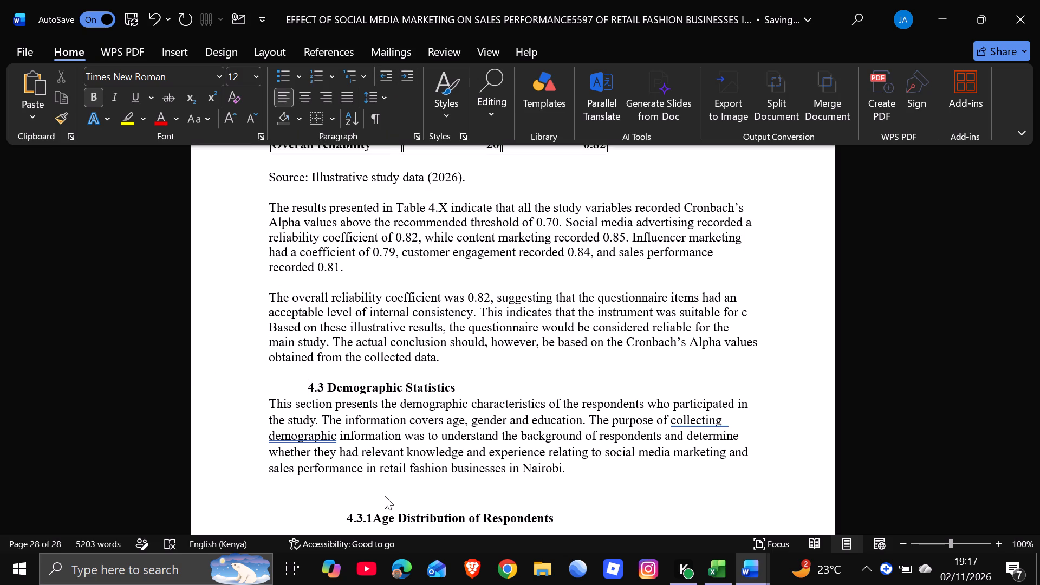
Clear the indent of the 4.3.1 Age Distribution of Respondents heading and indent it by a single level.
left_click(340, 519)
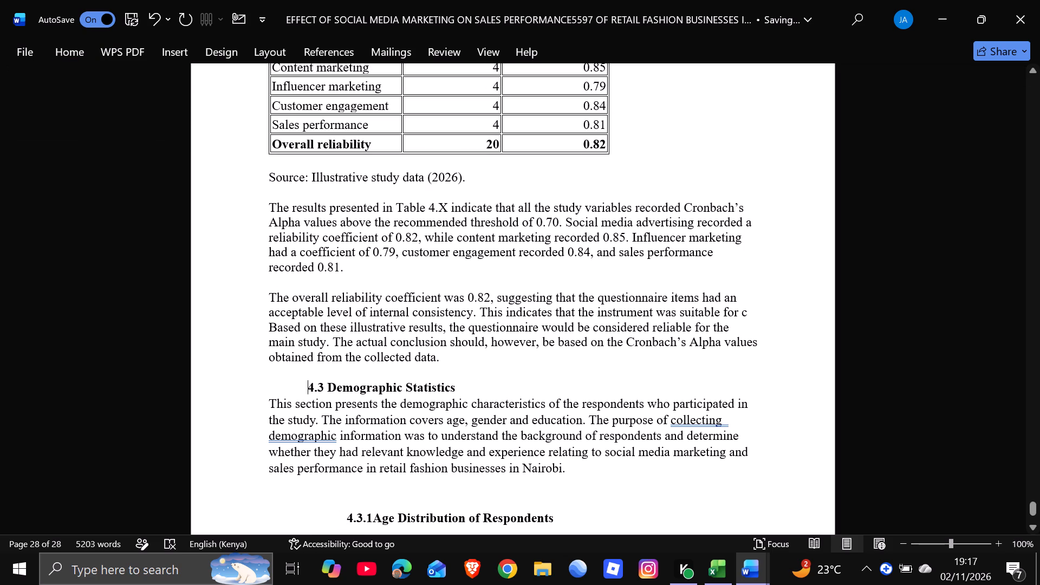
left_click(344, 517)
key("BackSpace")
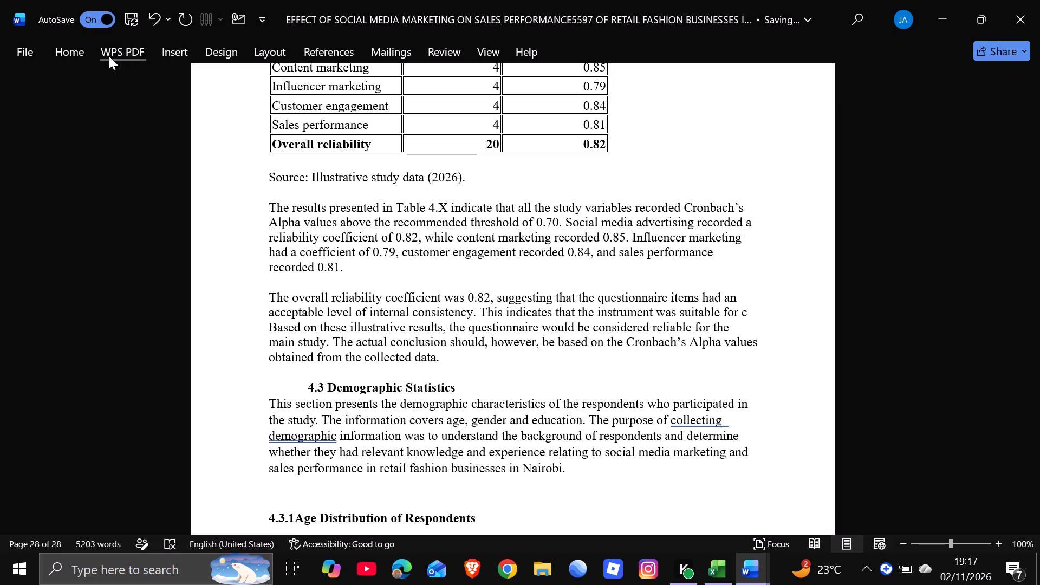
left_click(67, 55)
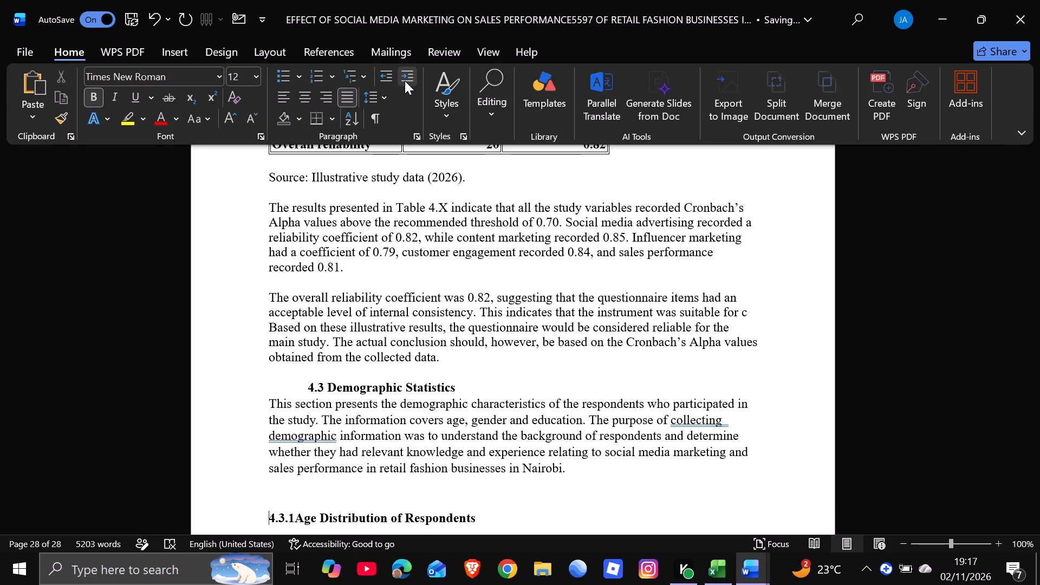
left_click(405, 81)
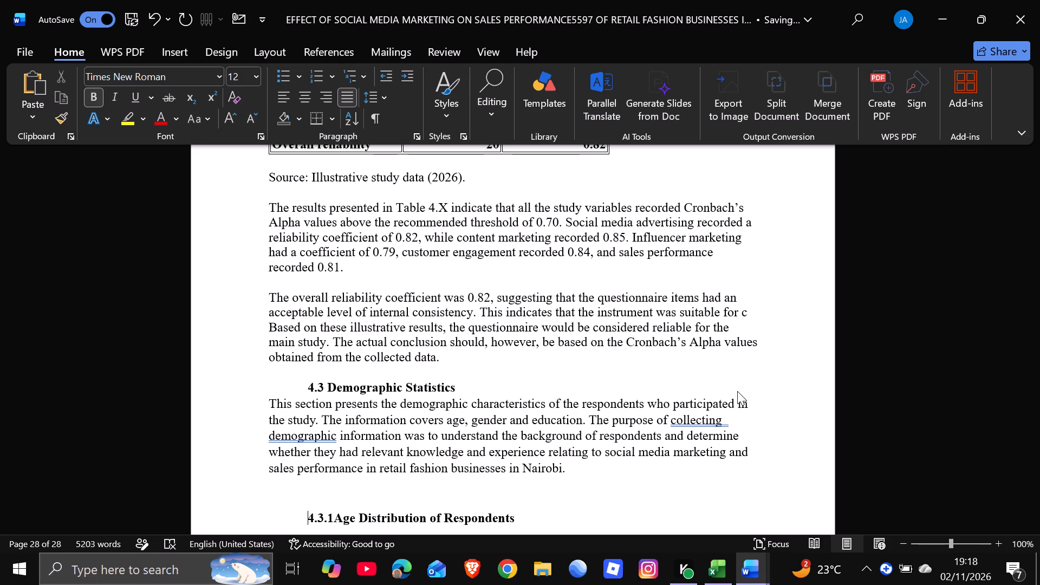
Delete the extra space after "collecting" in the paragraph under 4.3 Demographic Statistics.
left_click(732, 418)
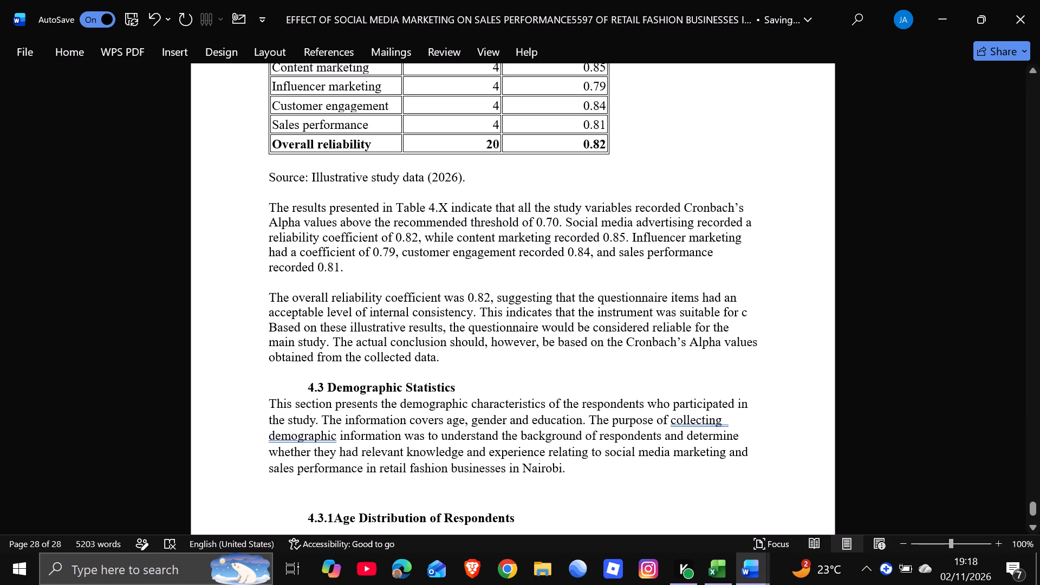
key("BackSpace")
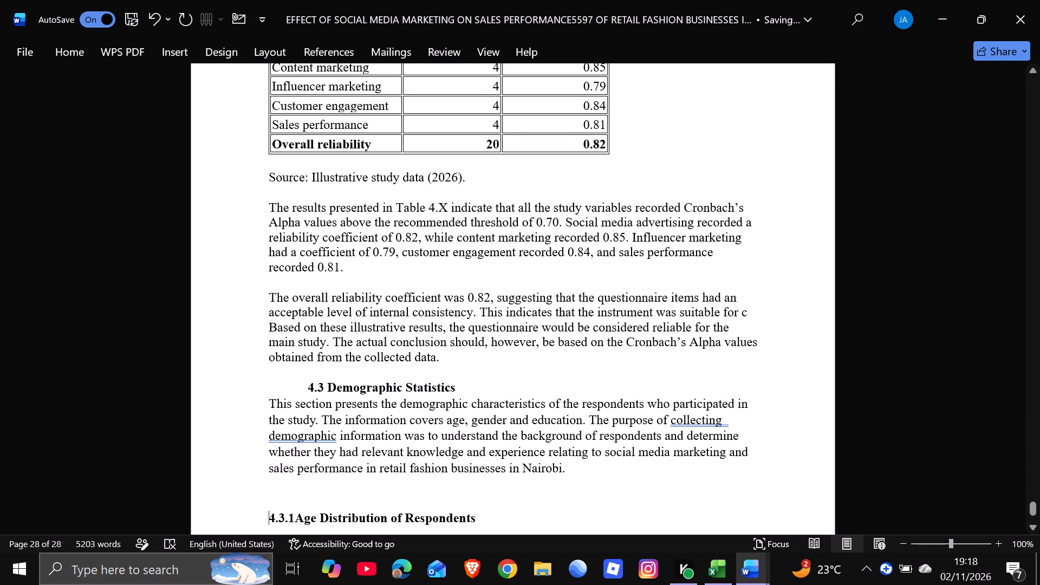
left_click(732, 418)
key("BackSpace")
Indent the 4.3.1 Age Distribution of Respondents heading by one level to align with the 4.3 heading.
left_click(522, 495)
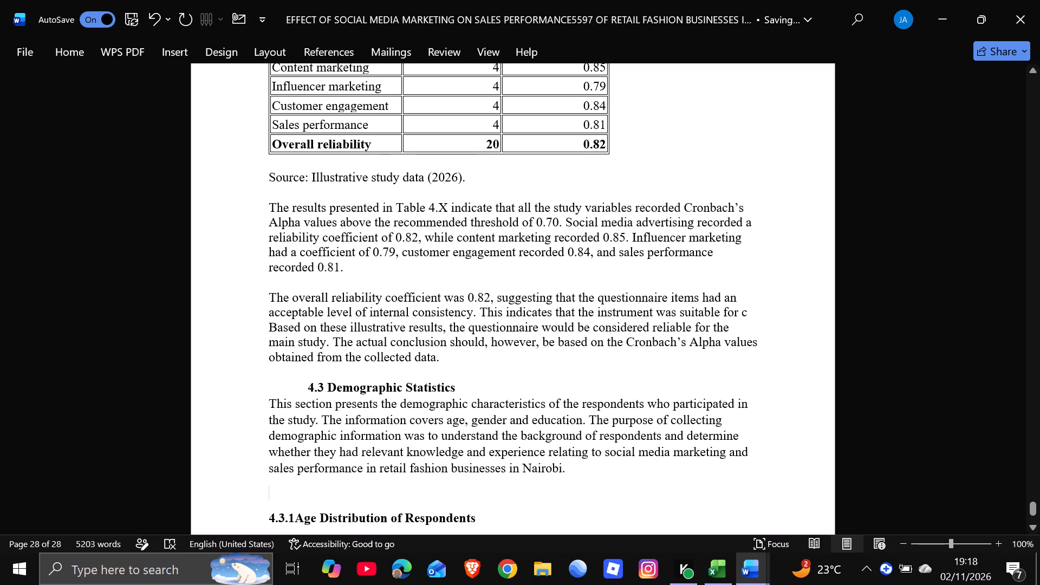
left_click(265, 521)
left_click(62, 58)
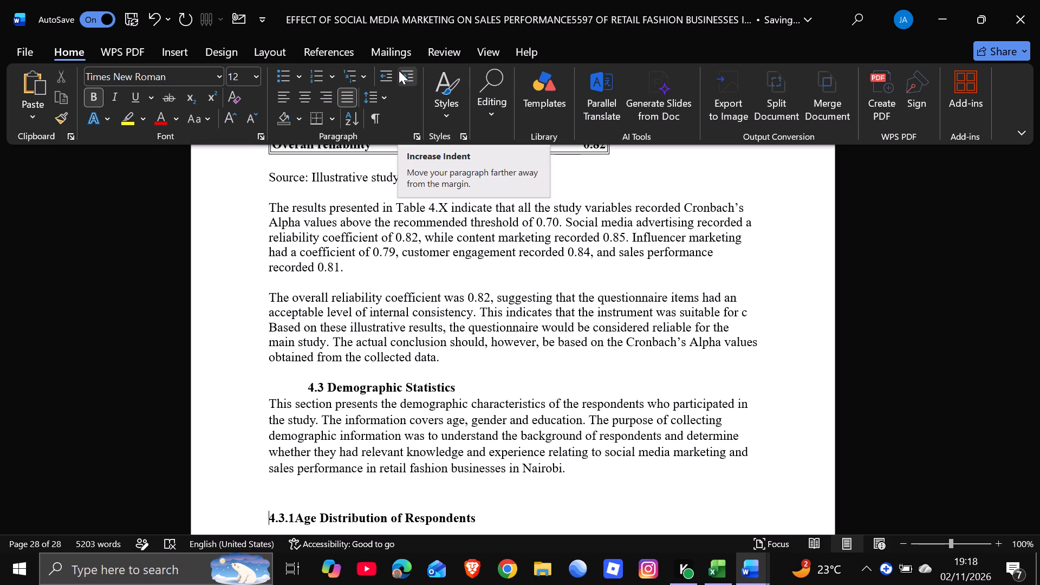
left_click(399, 70)
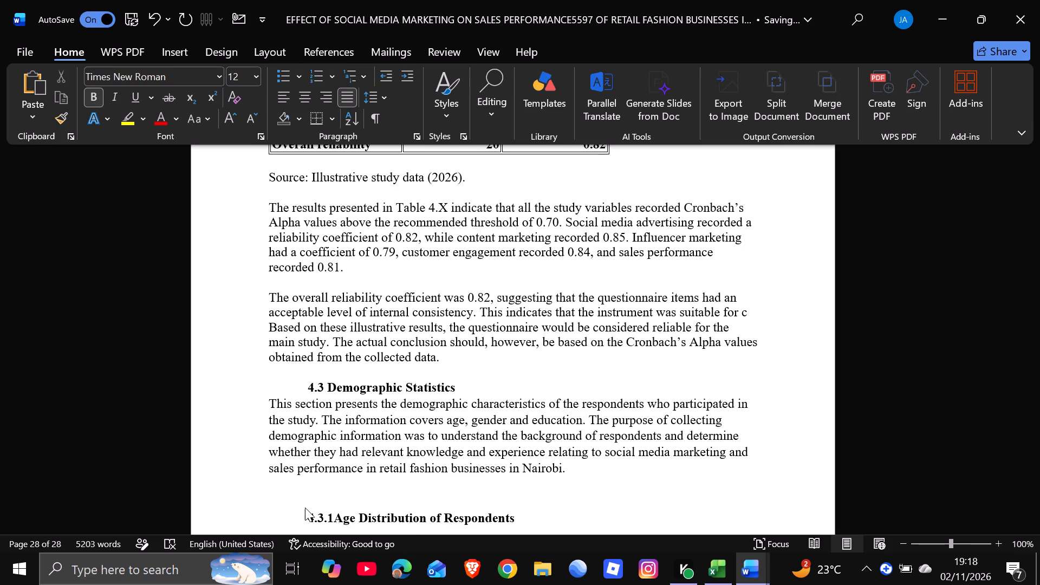
Delete the blank line above the 4.3.1 Age Distribution of Respondents heading.
left_click(317, 500)
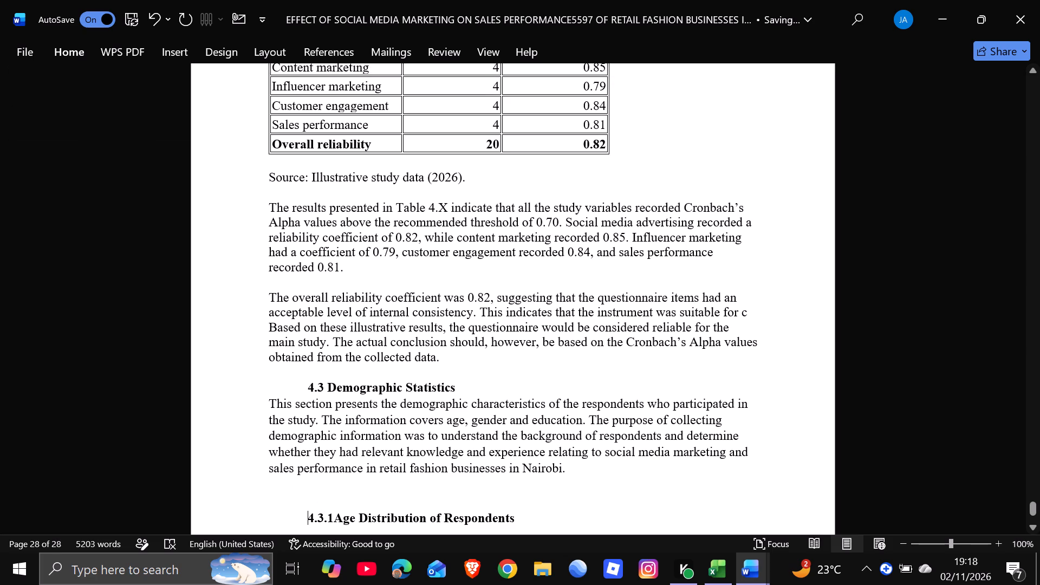
left_click(278, 503)
key("BackSpace")
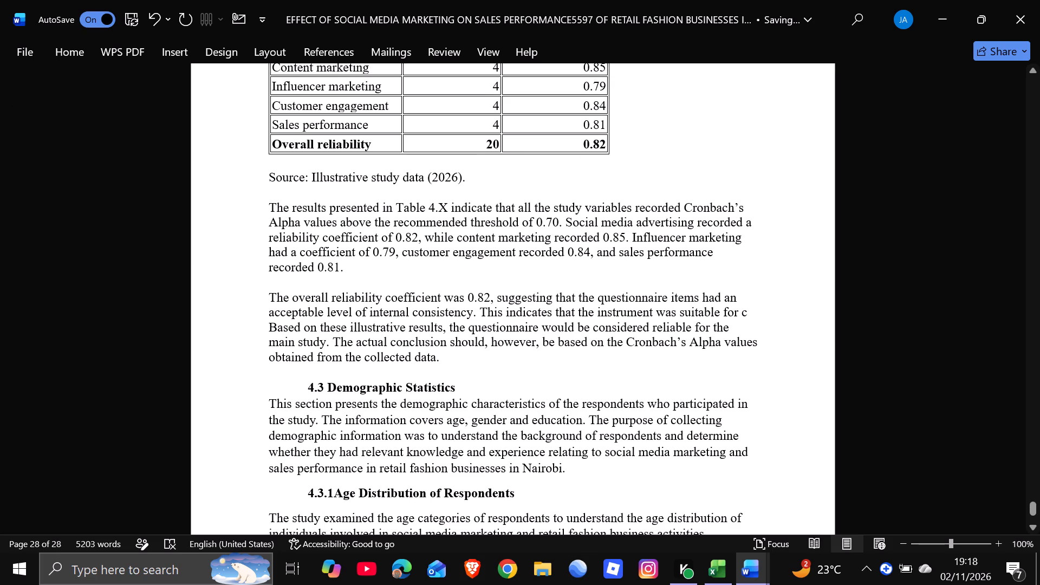
Cut the leftover fragment "ollecting data on the study variables." below the 4.3.1 paragraph.
key("Down")
key("Down")
key("Down")
key("Down")
key("Down")
key("Down")
key("Down")
key("Down")
key("Down")
key("Down")
key("Down")
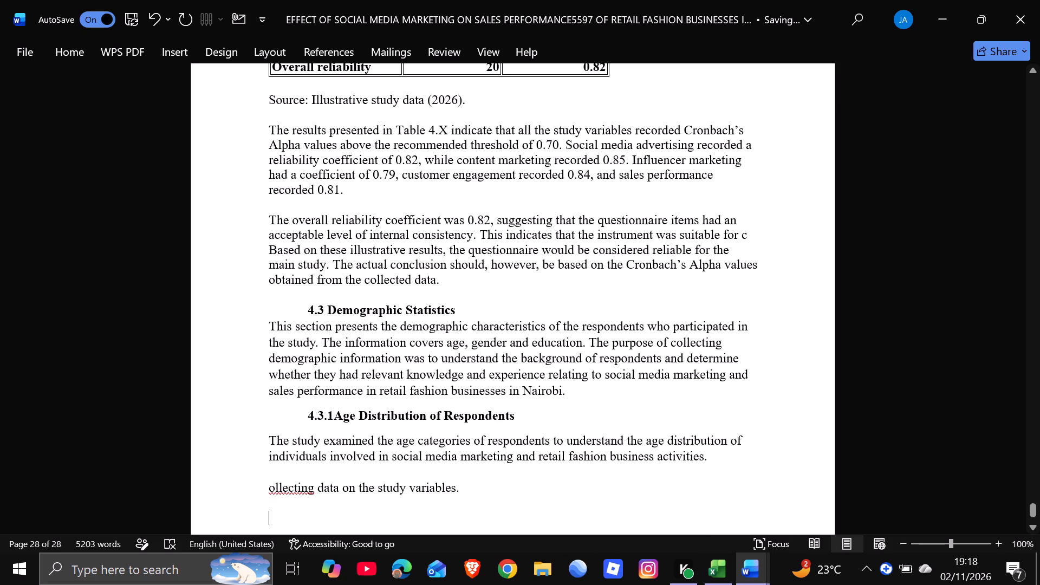
left_click_drag(461, 485, 315, 493)
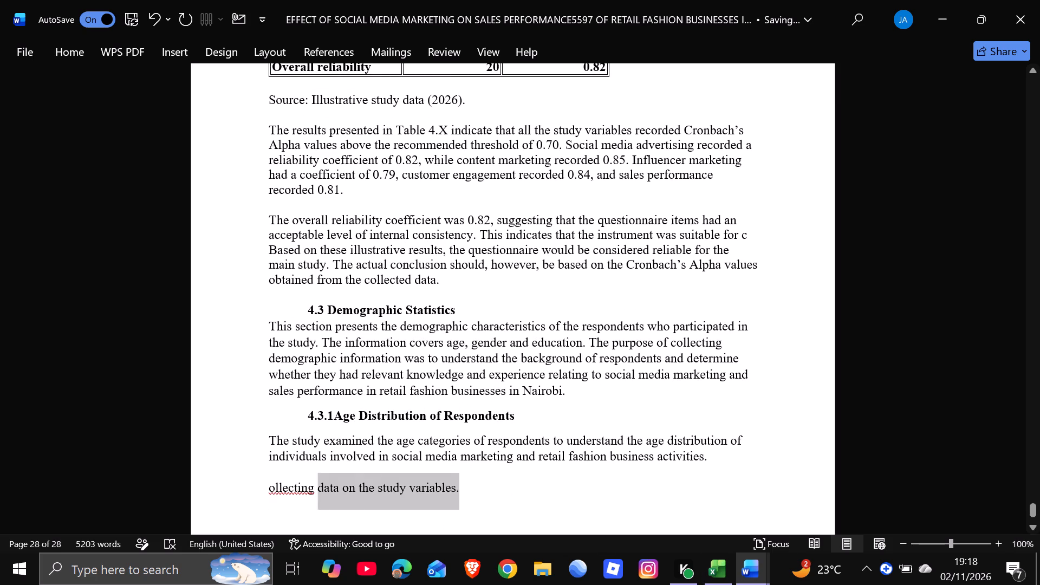
left_click_drag(315, 493, 281, 492)
right_click(281, 491)
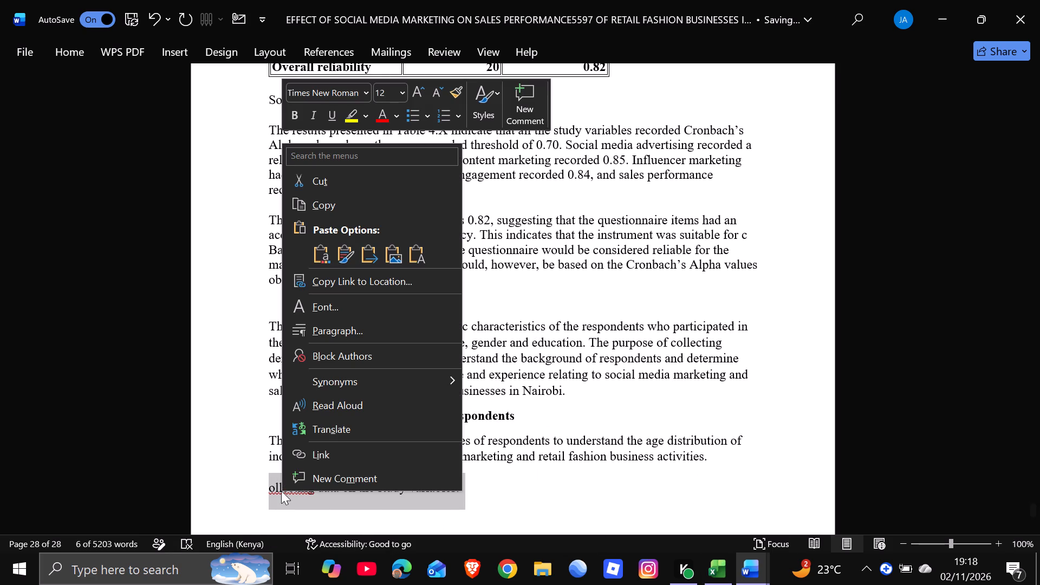
left_click(300, 177)
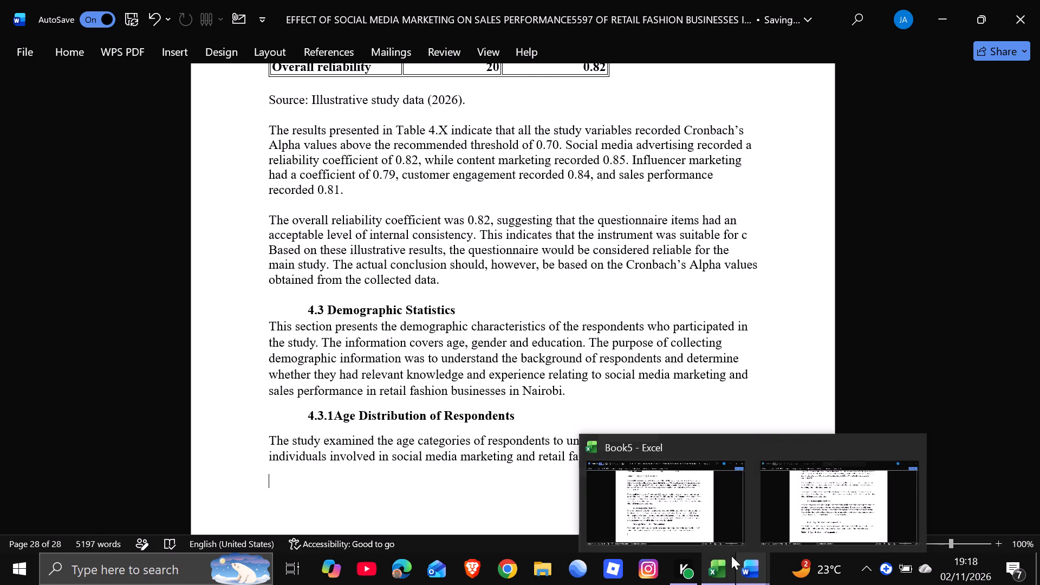
In the Minayo document, copy the Table 4.2: Age Distribution of Respondents caption together with its table and Interpretation paragraph.
left_click(825, 502)
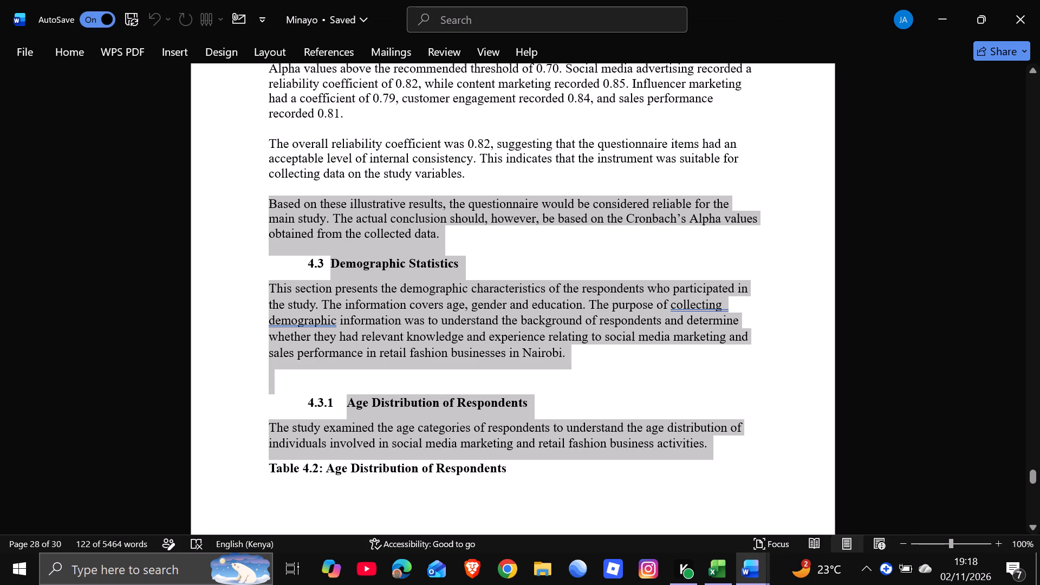
left_click(758, 509)
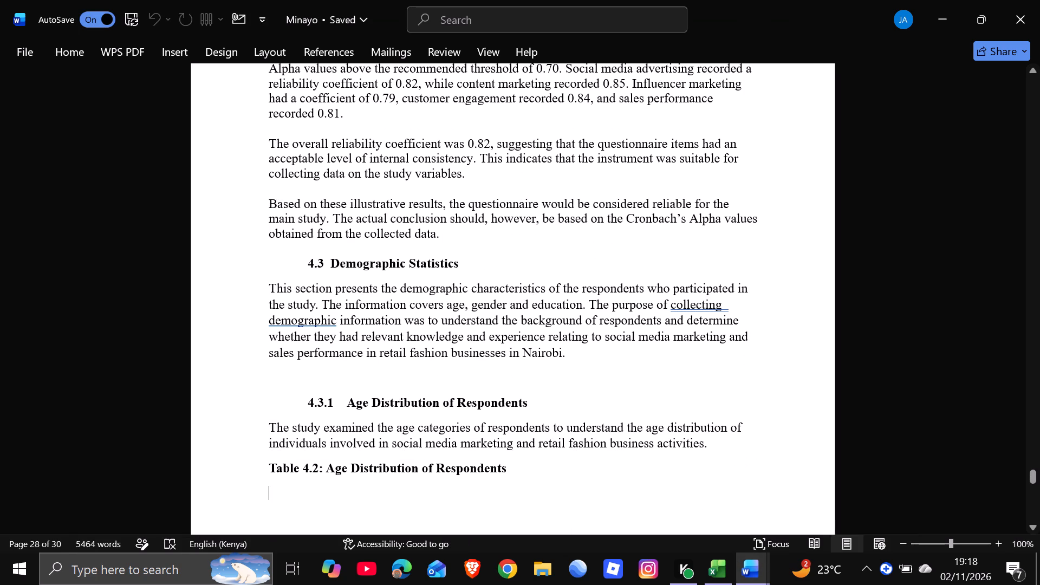
key("Left")
key("Left")
key("Left")
key("Left")
key("Left")
key("Left")
left_click(462, 452)
key("Down")
key("Down")
key("Down")
key("Down")
key("Down")
key("Down")
key("Down")
key("Down")
key("Down")
key("Down")
key("Down")
key("Down")
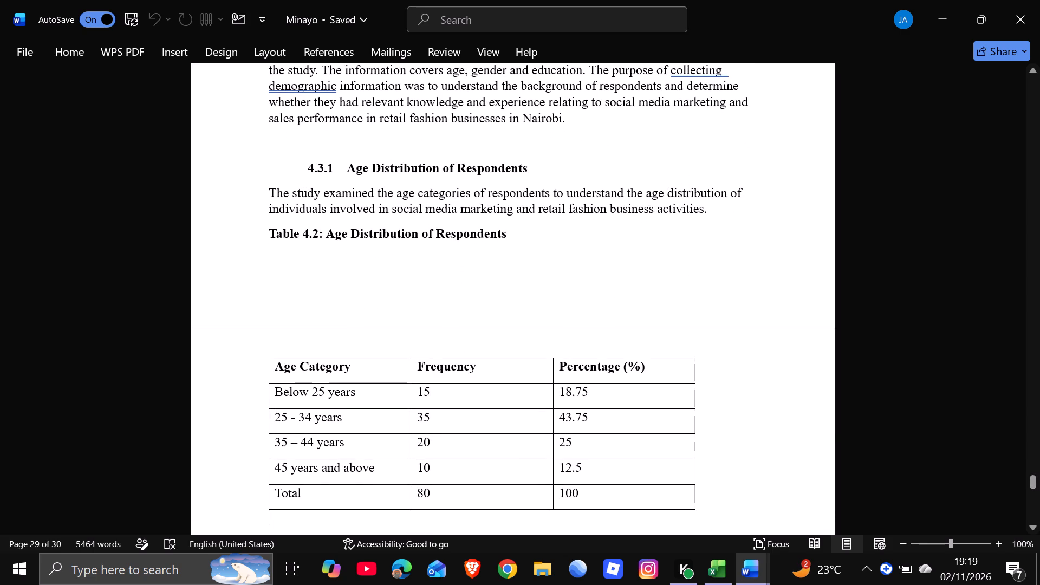
left_click_drag(270, 236, 445, 239)
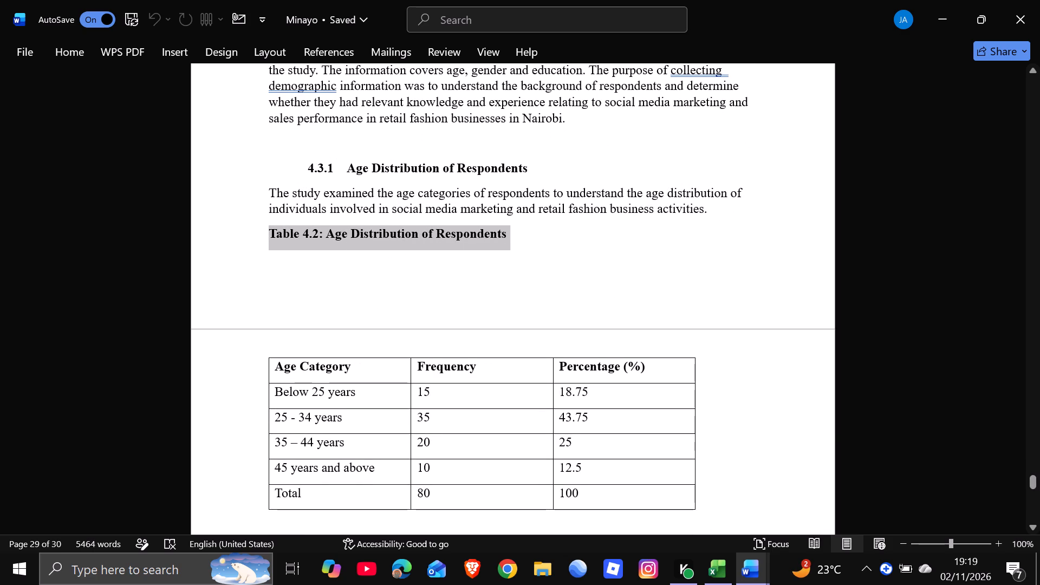
left_click_drag(445, 239, 501, 430)
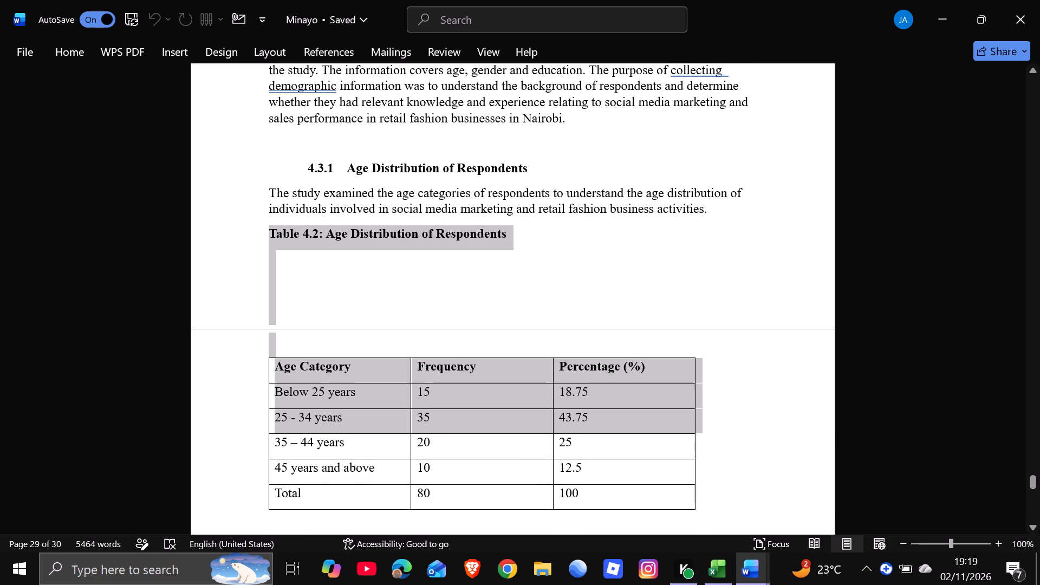
left_click_drag(501, 430, 484, 509)
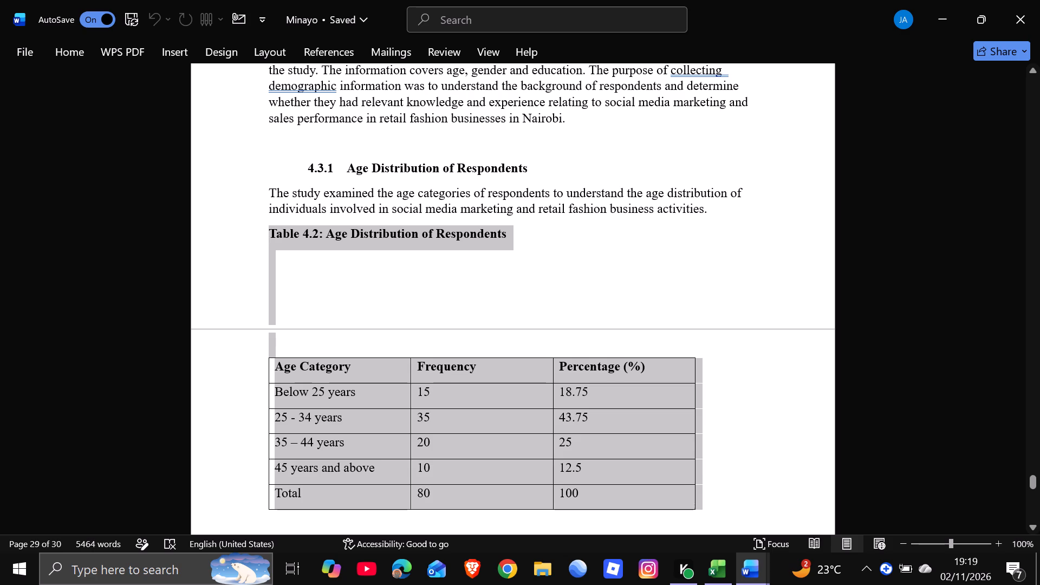
left_click_drag(484, 509, 526, 478)
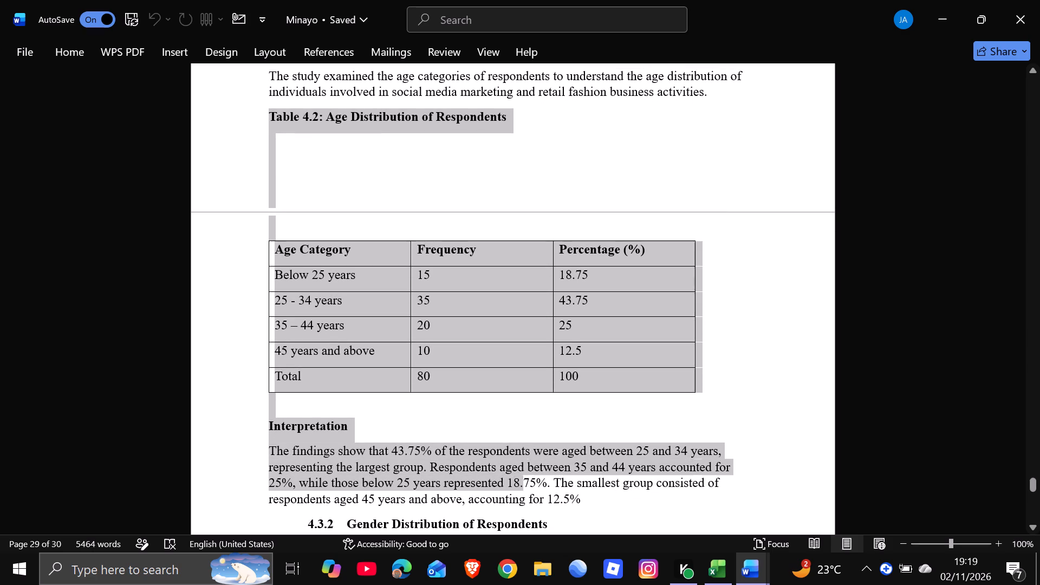
left_click_drag(526, 478, 595, 499)
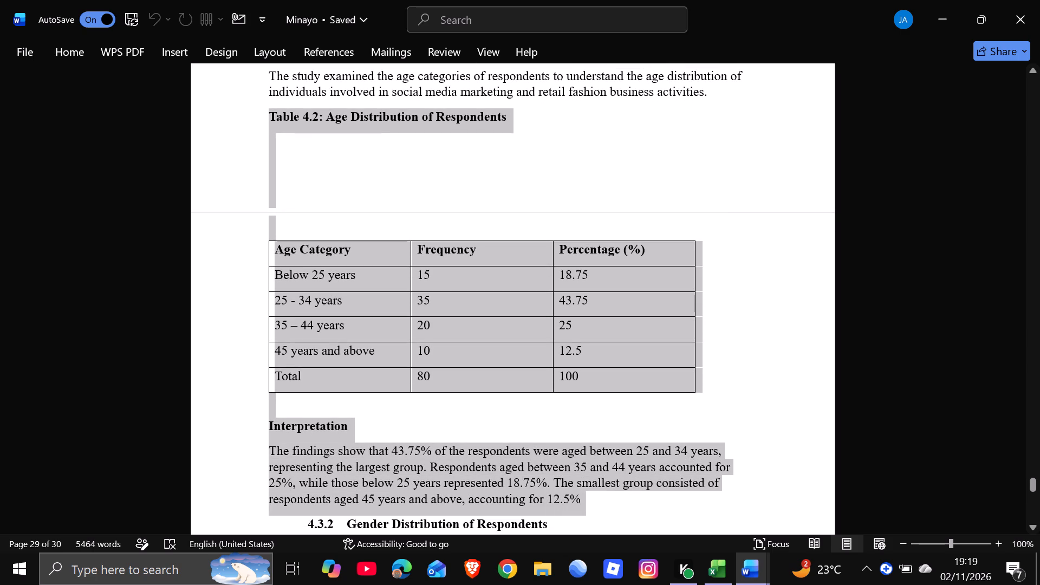
left_click_drag(595, 499, 597, 496)
right_click(597, 496)
right_click(597, 496)
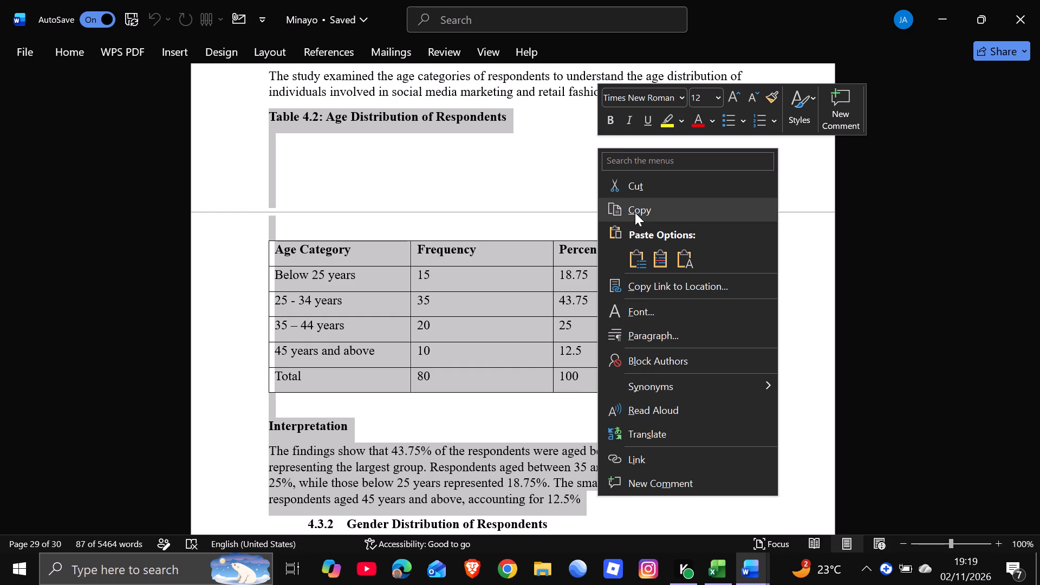
left_click(635, 212)
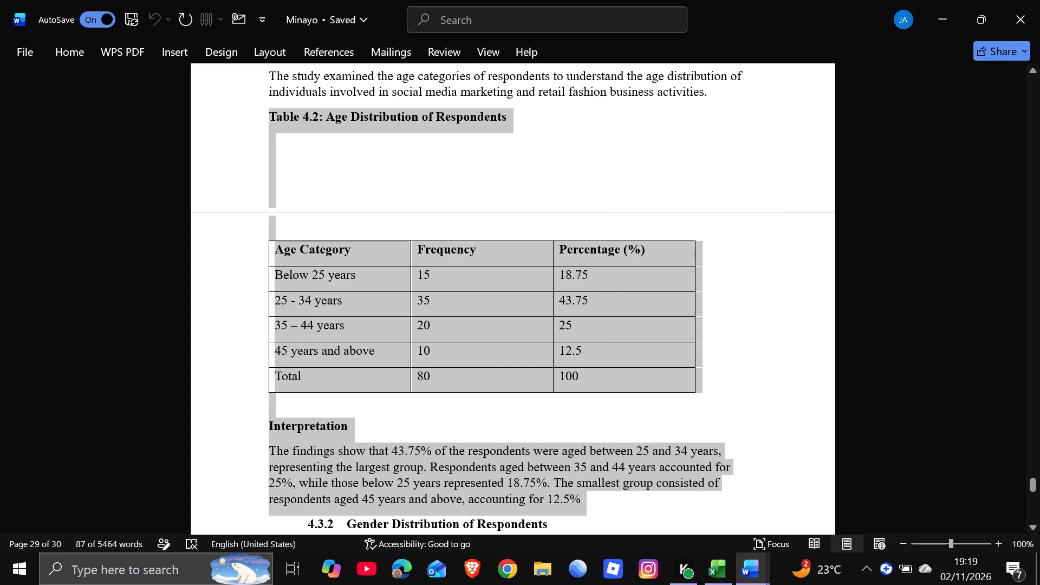
Switch to the proposal document and paste the copied content below the 4.3.1 paragraph, keeping source formatting.
left_click(763, 564)
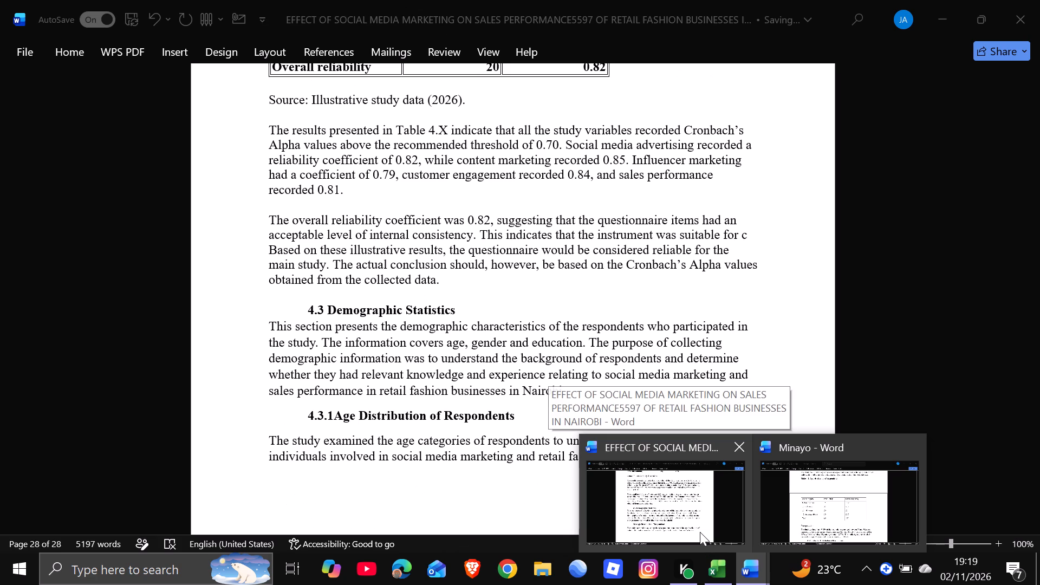
left_click(700, 532)
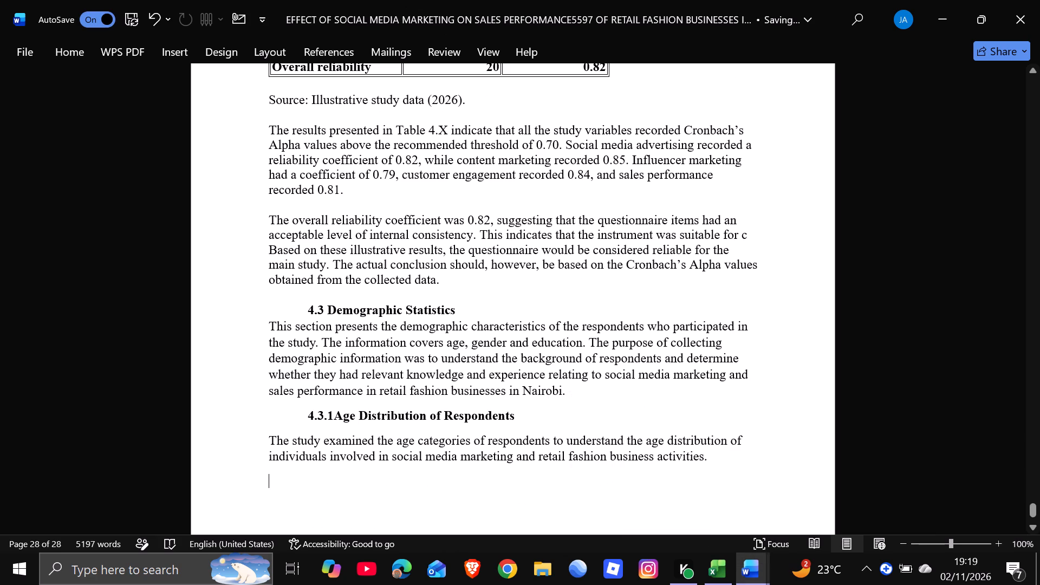
right_click(289, 487)
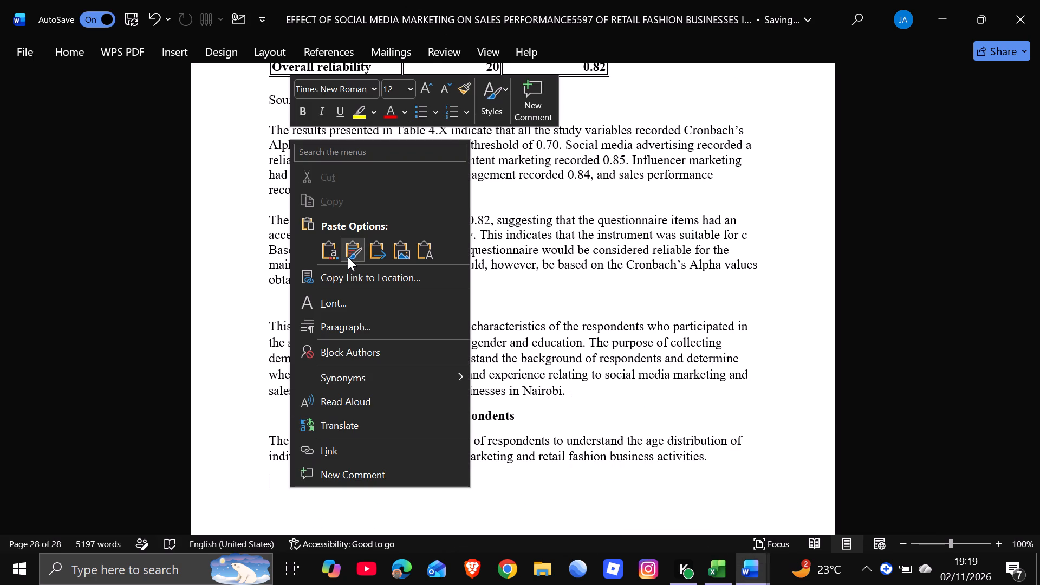
left_click(348, 257)
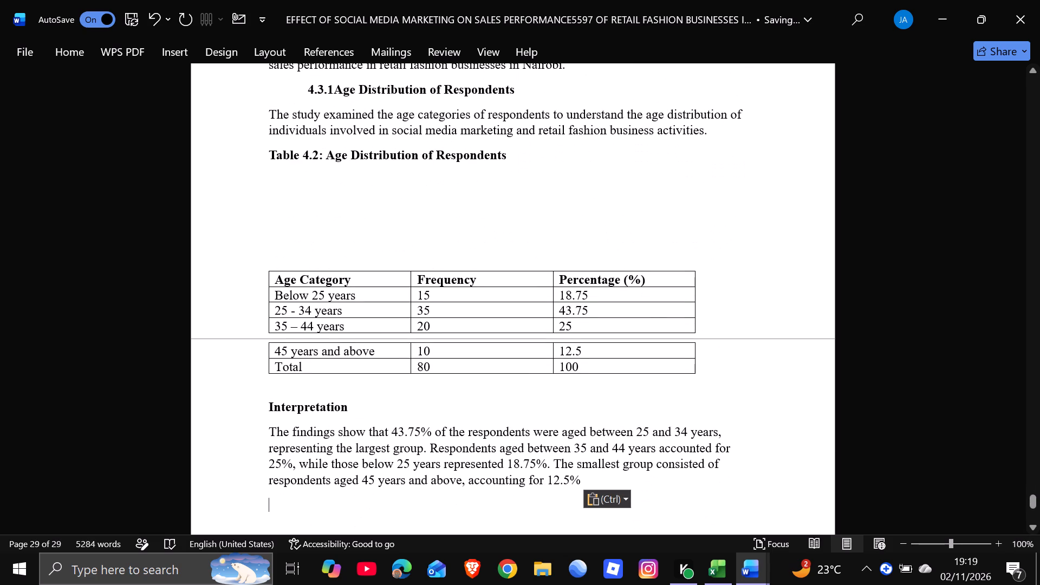
Delete the blank lines between the Table 4.2 caption and the age distribution table.
left_click(263, 266)
key("BackSpace")
key("BackSpace")
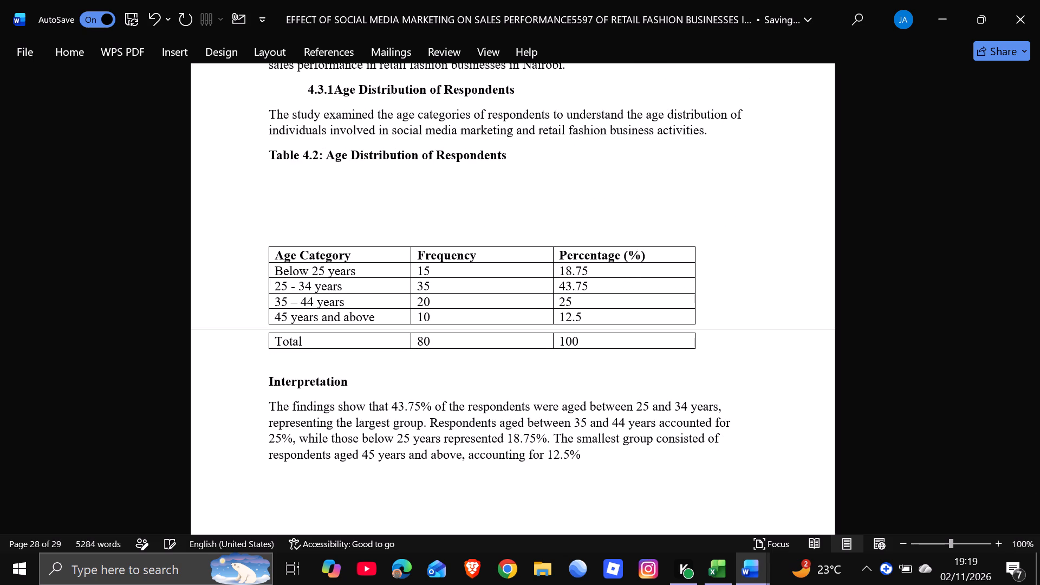
key("BackSpace")
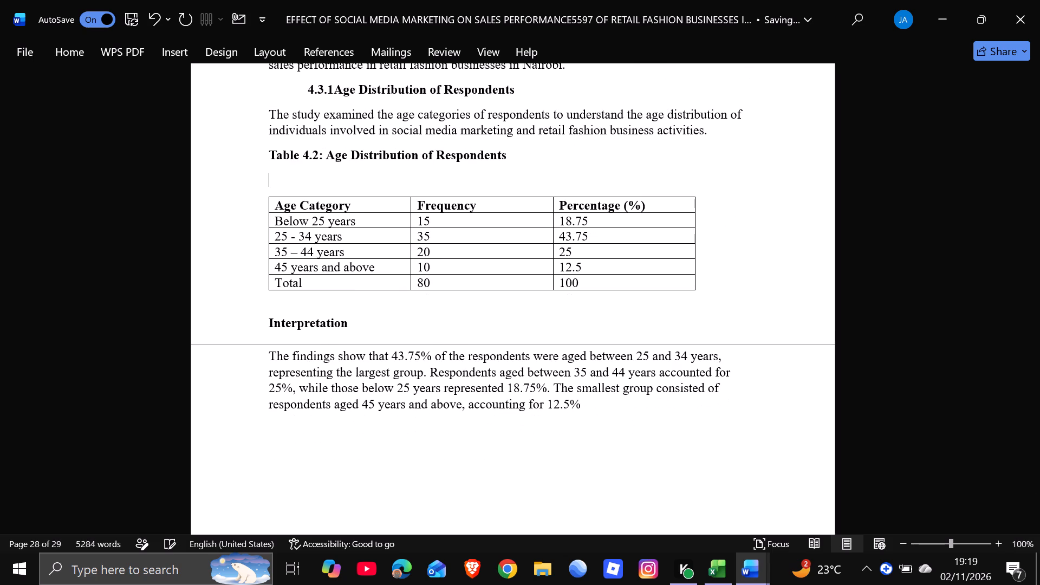
key("BackSpace")
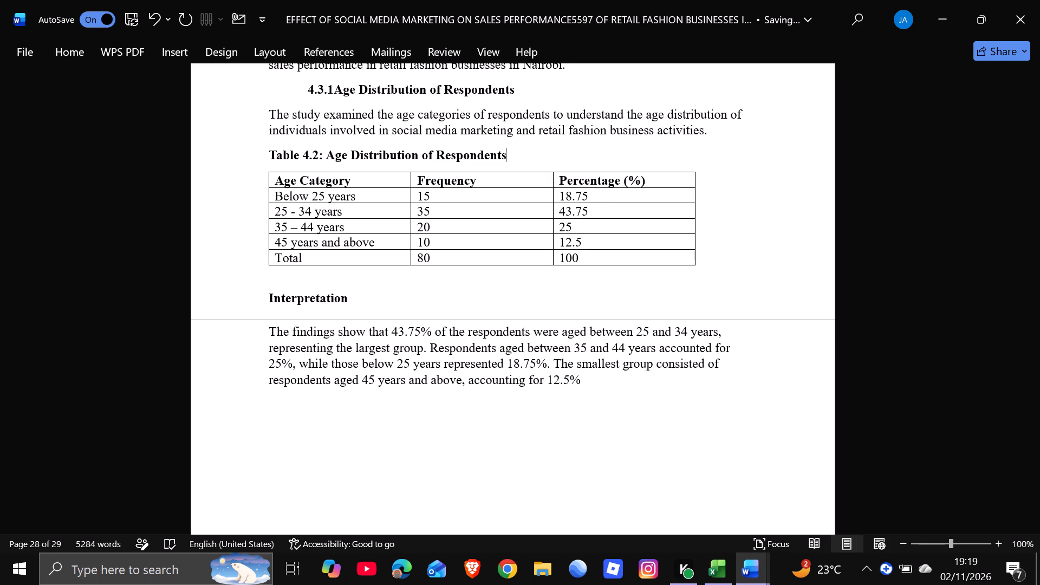
Insert two blank lines above the Interpretation heading so it starts on the next page with its paragraph.
left_click(265, 297)
key("Return")
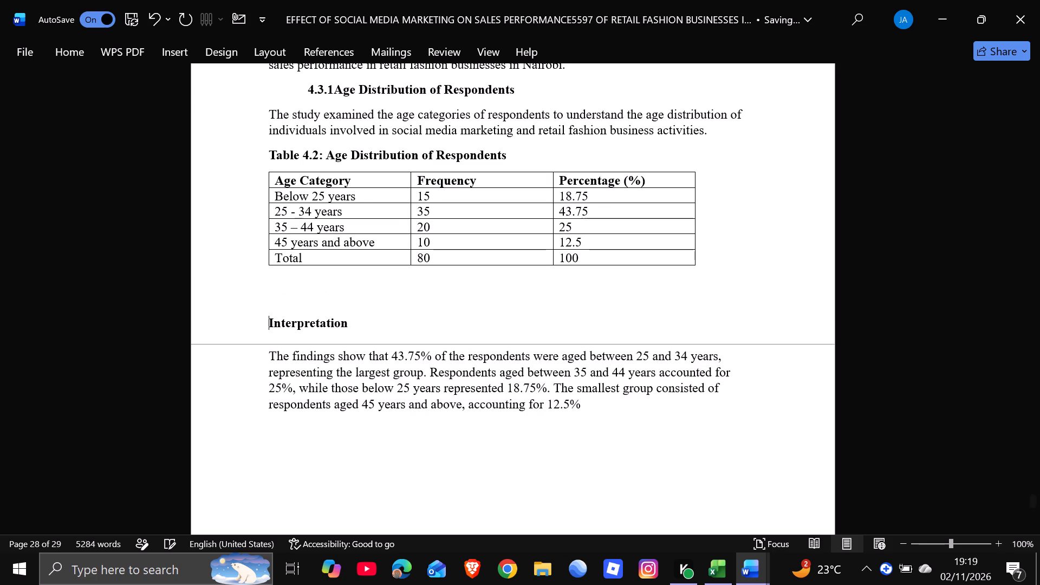
key("Return")
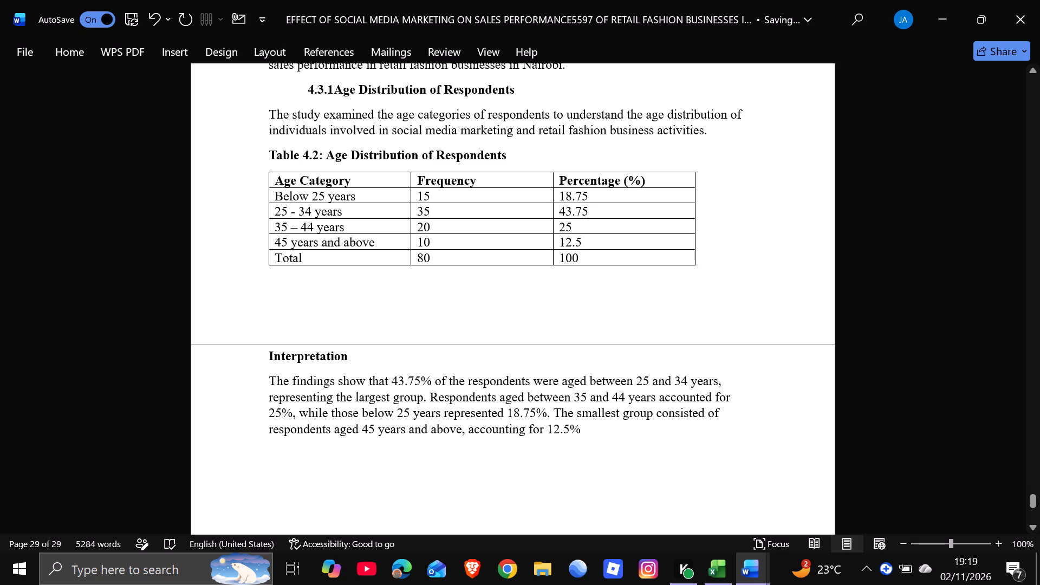
key("Down")
In the Minayo document, copy the Gender Distribution of Respondents section from its heading through the table and Interpretation paragraph.
left_click(759, 575)
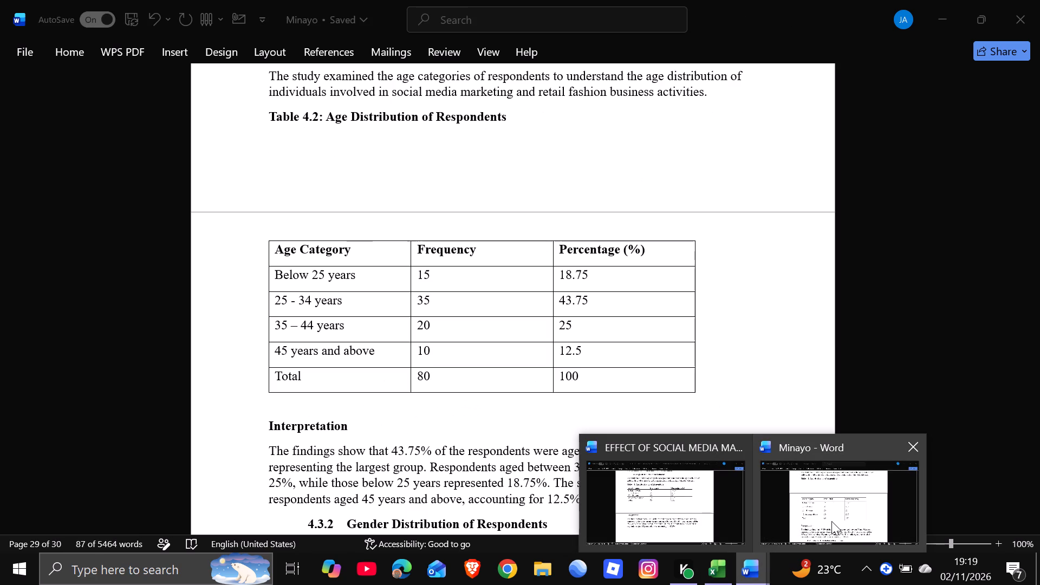
left_click(831, 521)
left_click(783, 504)
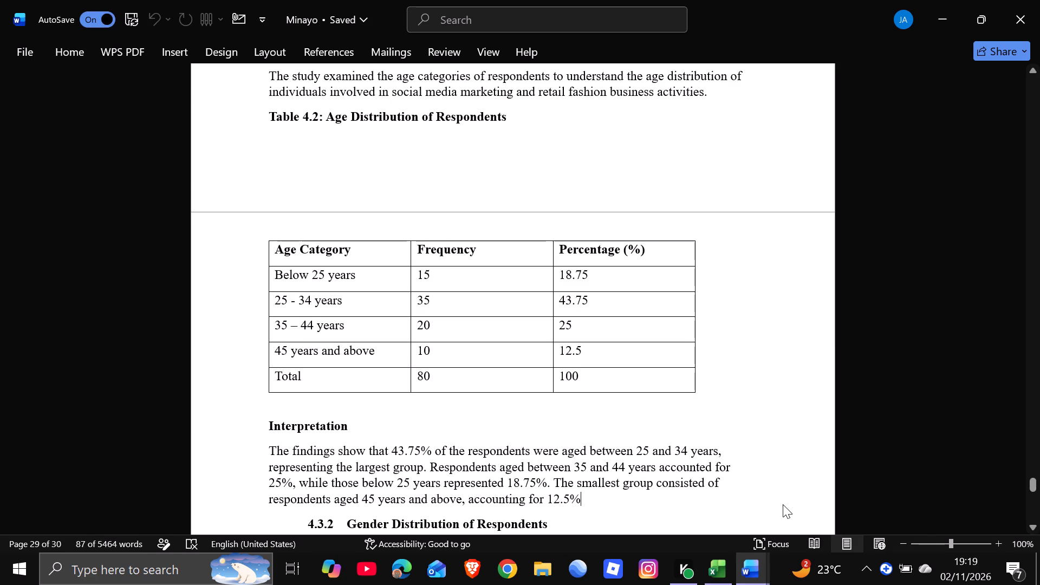
key("Down")
key("Down")
key("Down")
key("Down")
key("Down")
key("Down")
key("Down")
key("Down")
key("Down")
key("Down")
key("Down")
key("Down")
key("Down")
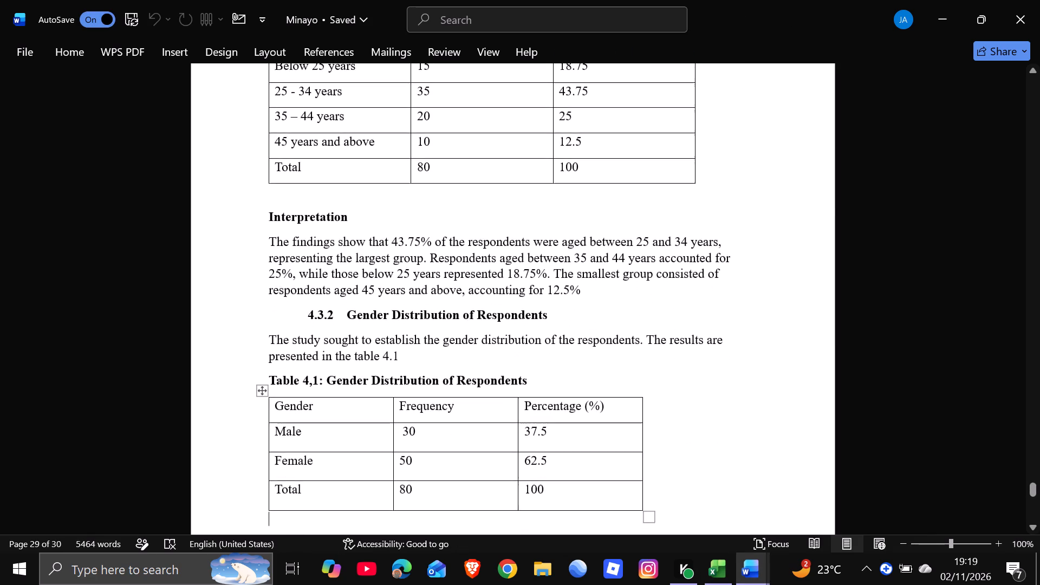
key("Left")
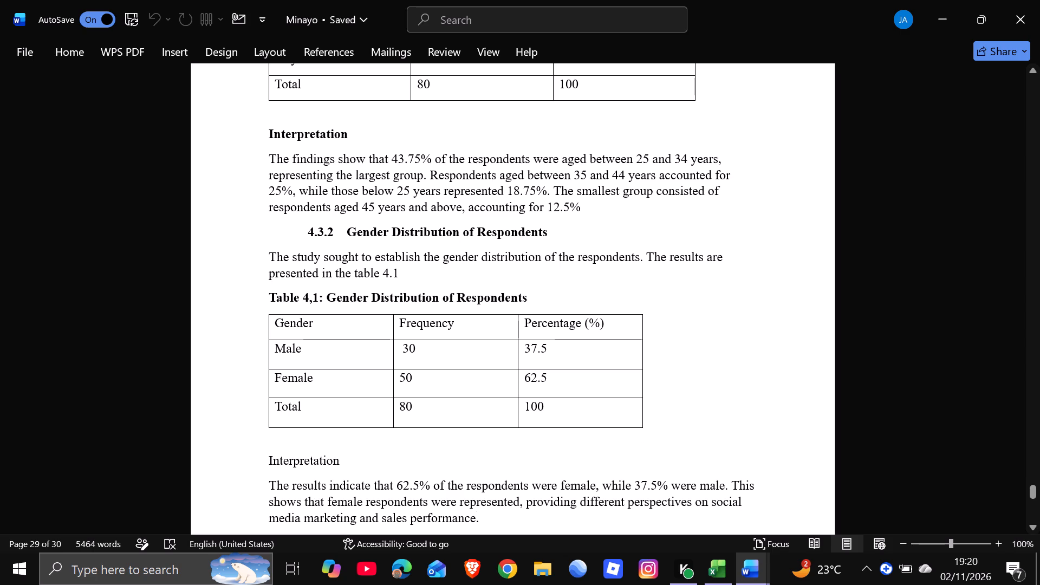
left_click_drag(305, 230, 327, 233)
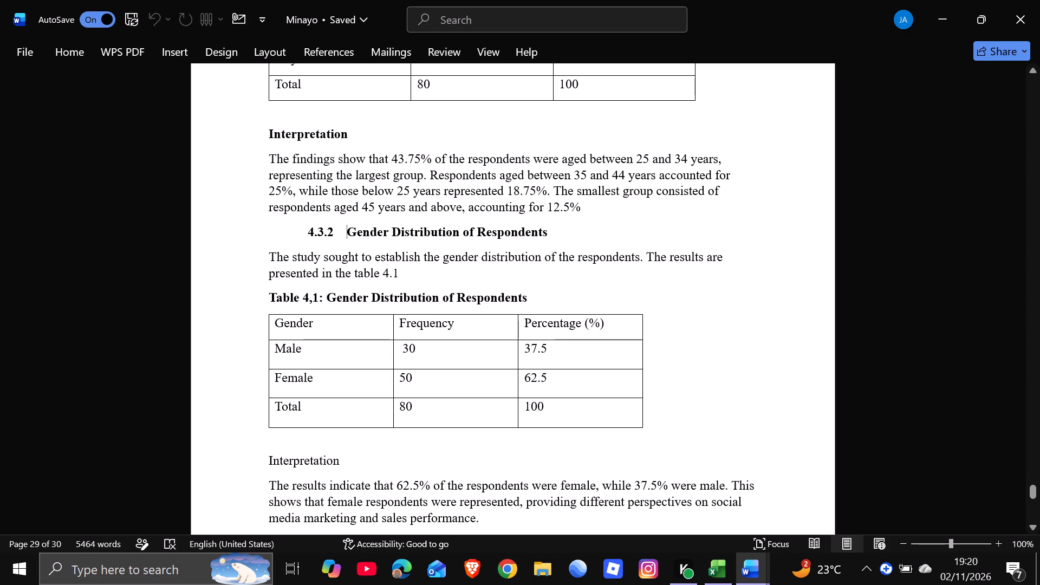
left_click(267, 235)
left_click(305, 232)
left_click_drag(305, 232, 421, 301)
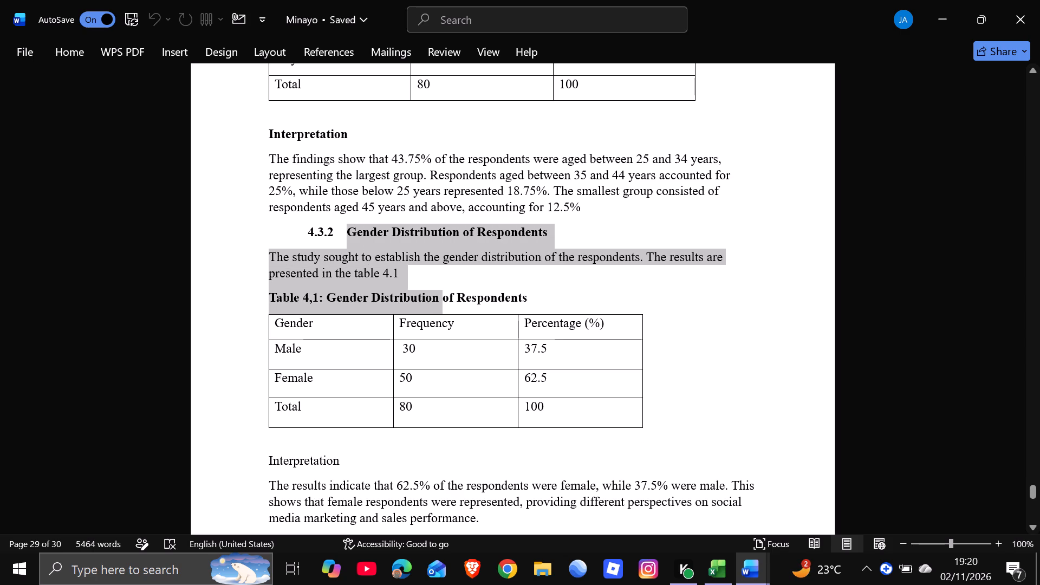
left_click_drag(421, 301, 424, 520)
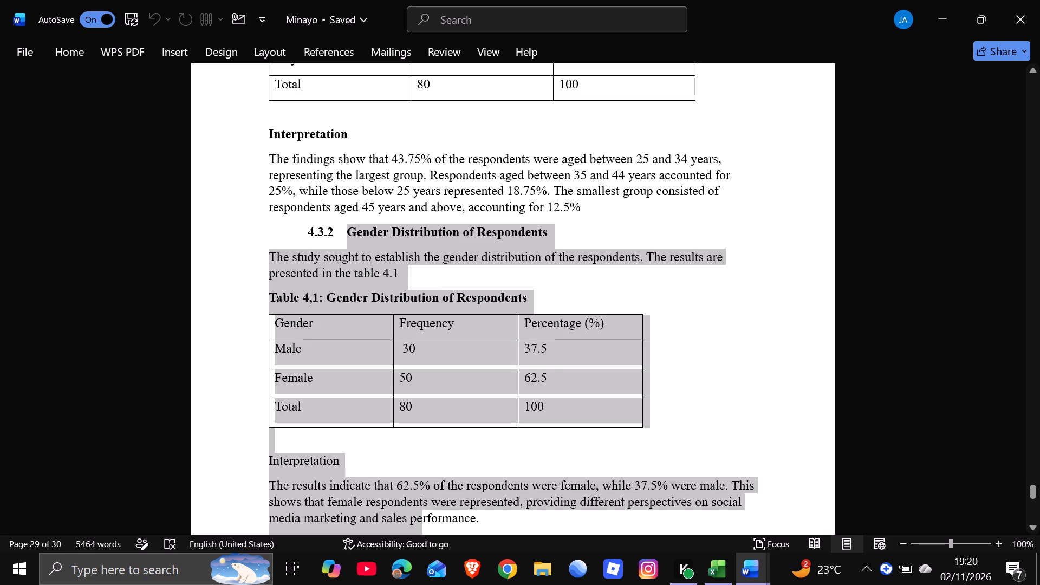
left_click_drag(424, 520, 506, 441)
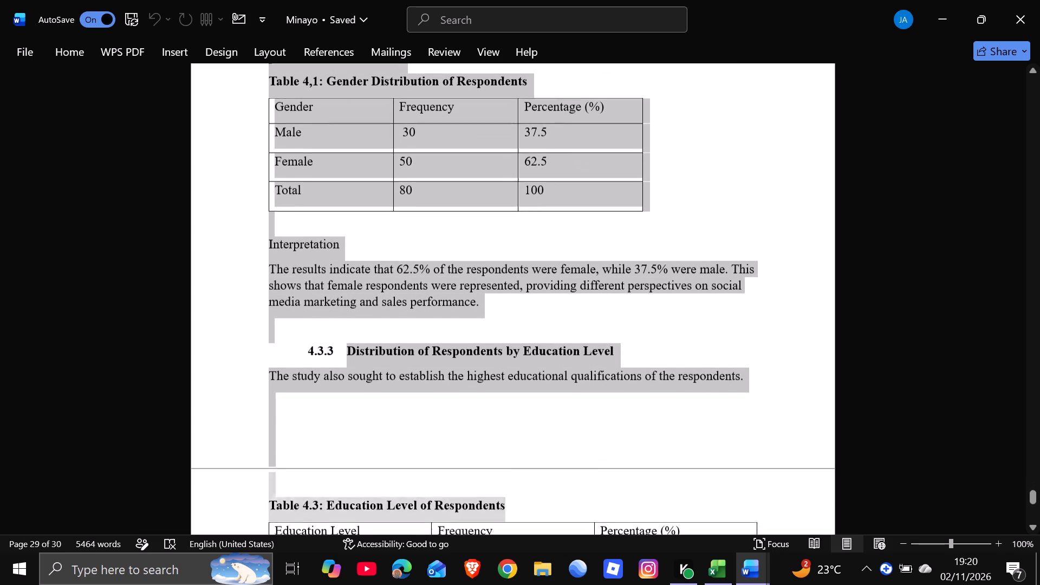
left_click_drag(506, 441, 486, 302)
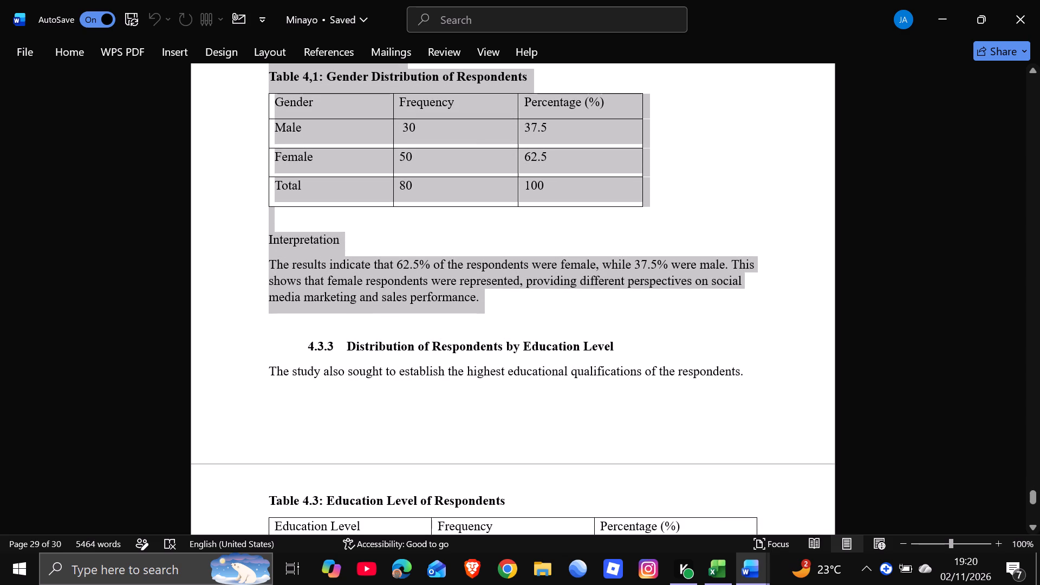
left_click_drag(486, 302, 484, 300)
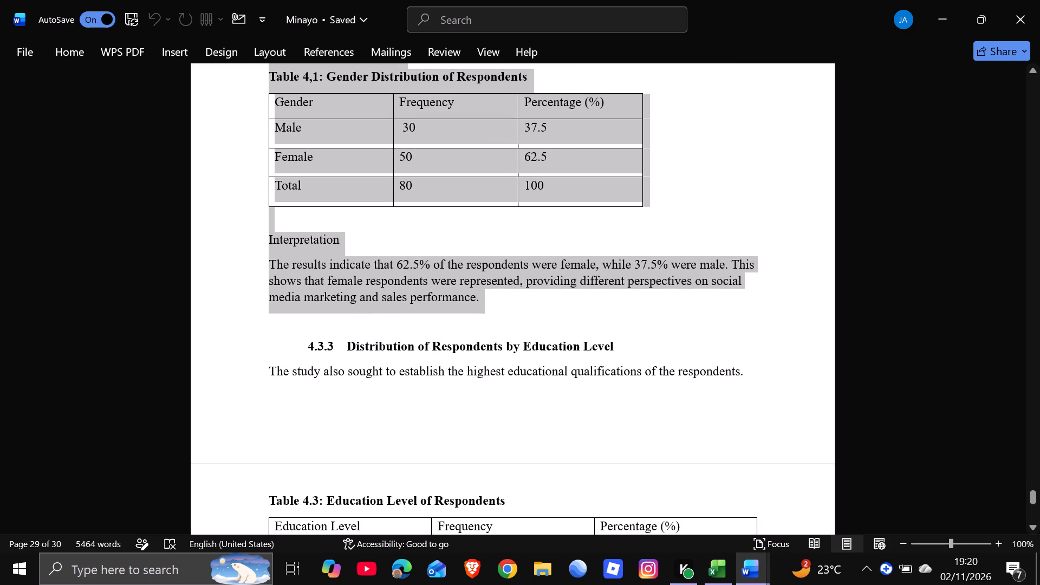
right_click(484, 297)
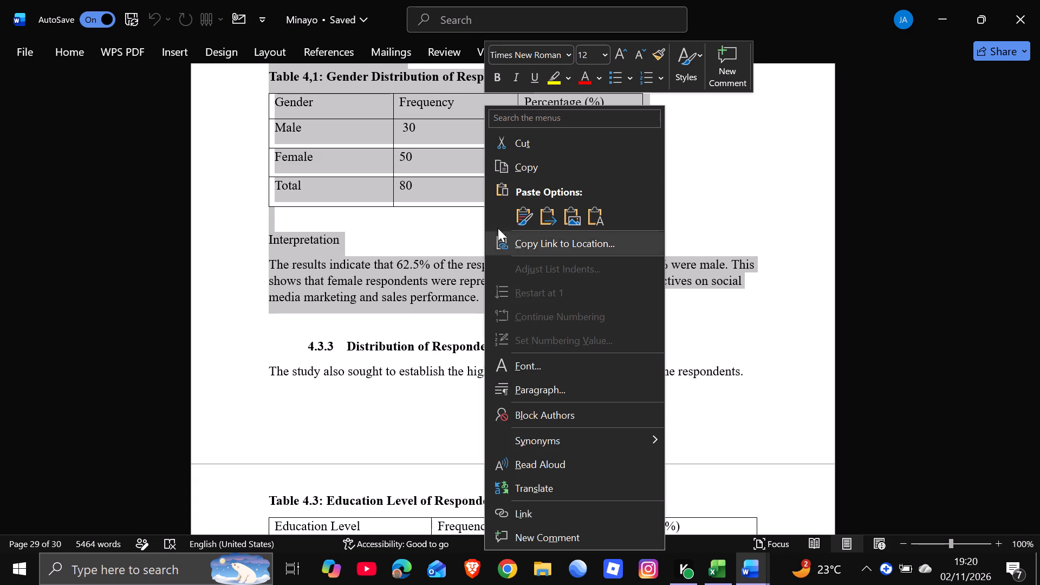
left_click(518, 173)
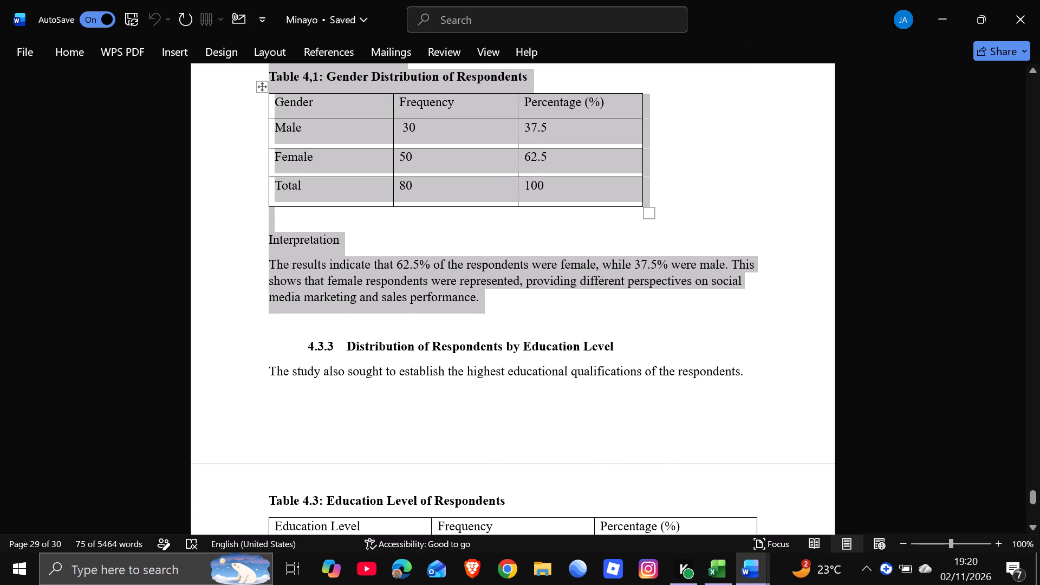
Switch to the proposal document and end the age distribution Interpretation paragraph with a full stop.
left_click(756, 568)
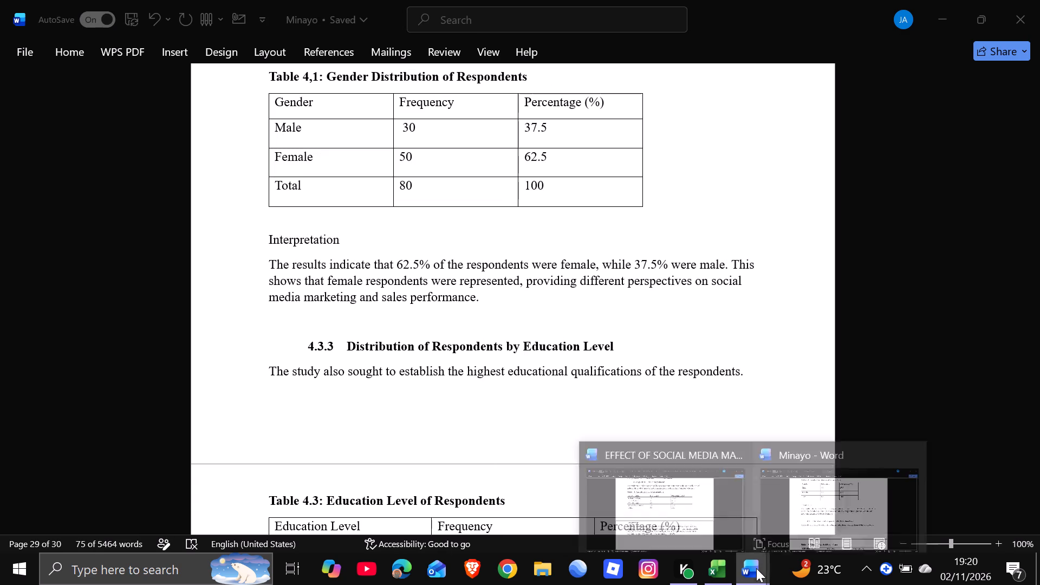
left_click(685, 512)
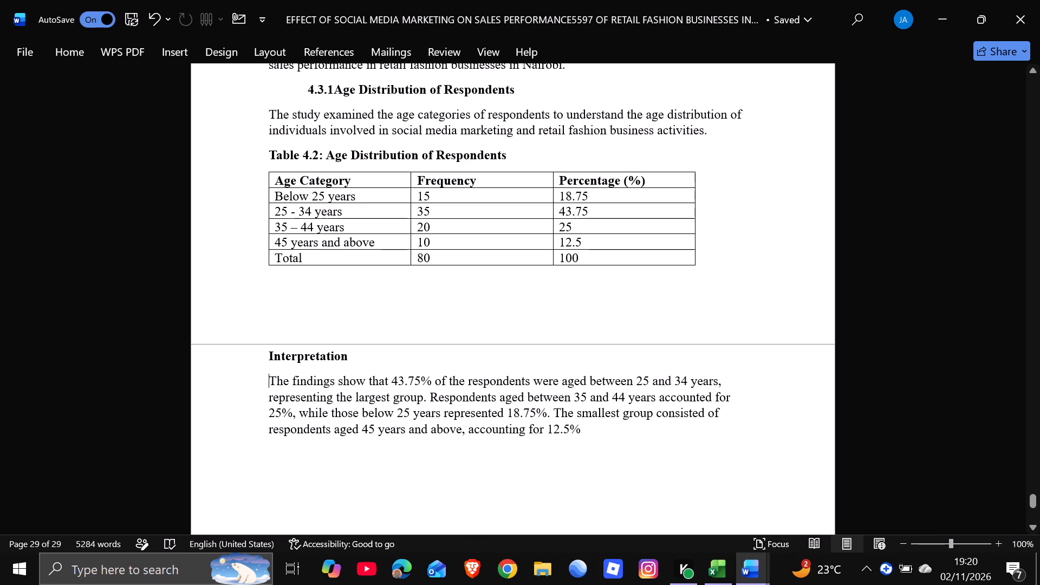
left_click(601, 439)
key("period")
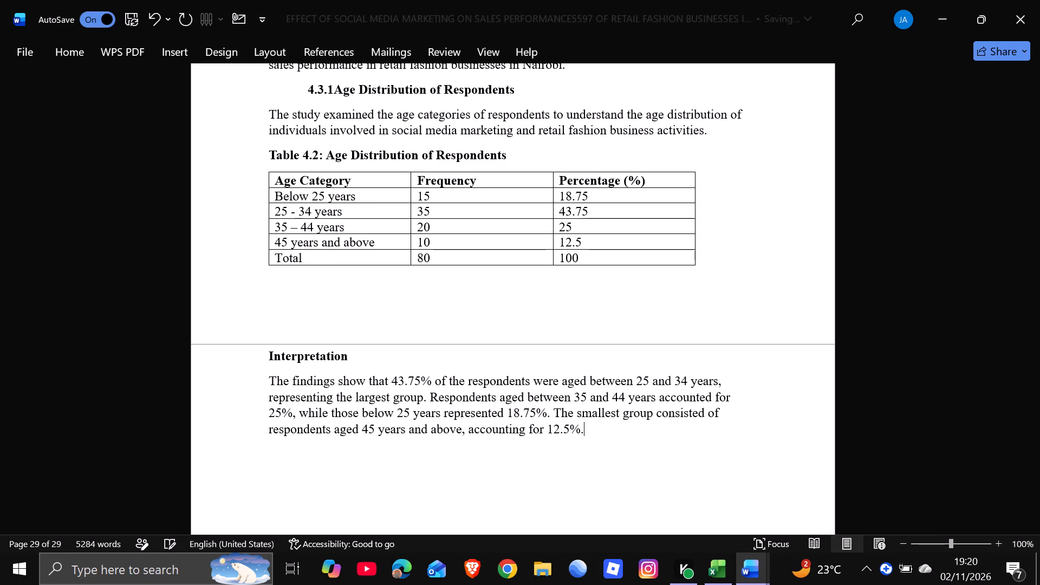
Paste the copied gender distribution section after the age distribution Interpretation paragraph.
key("Return")
key("Return")
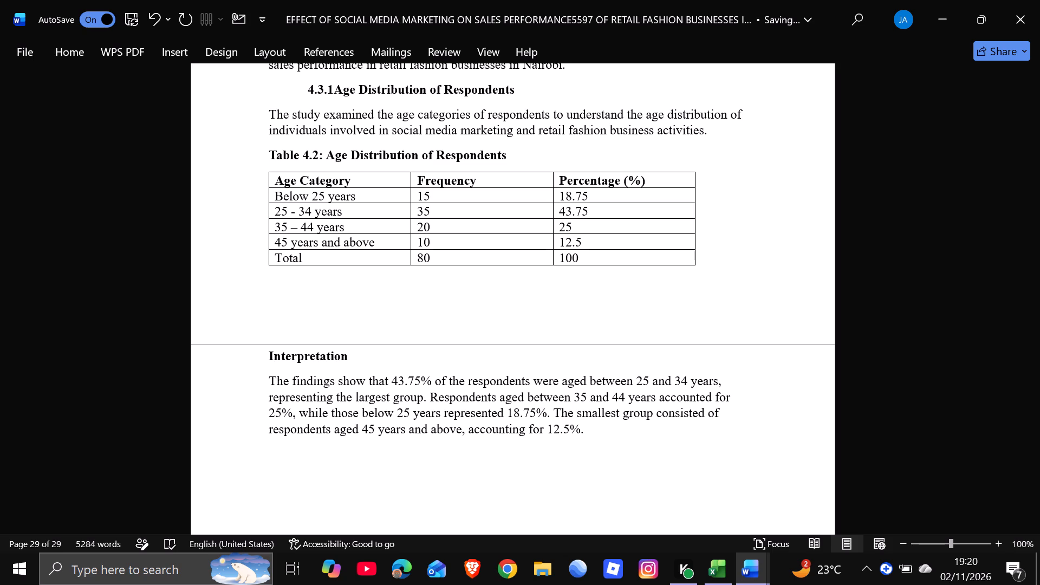
key("BackSpace")
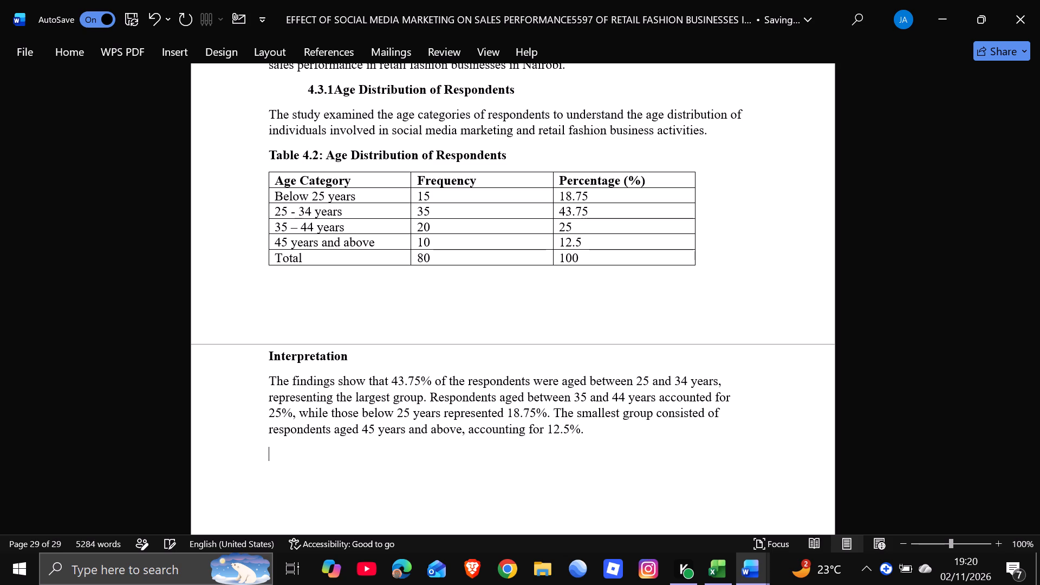
key("Return")
right_click(601, 439)
left_click(663, 205)
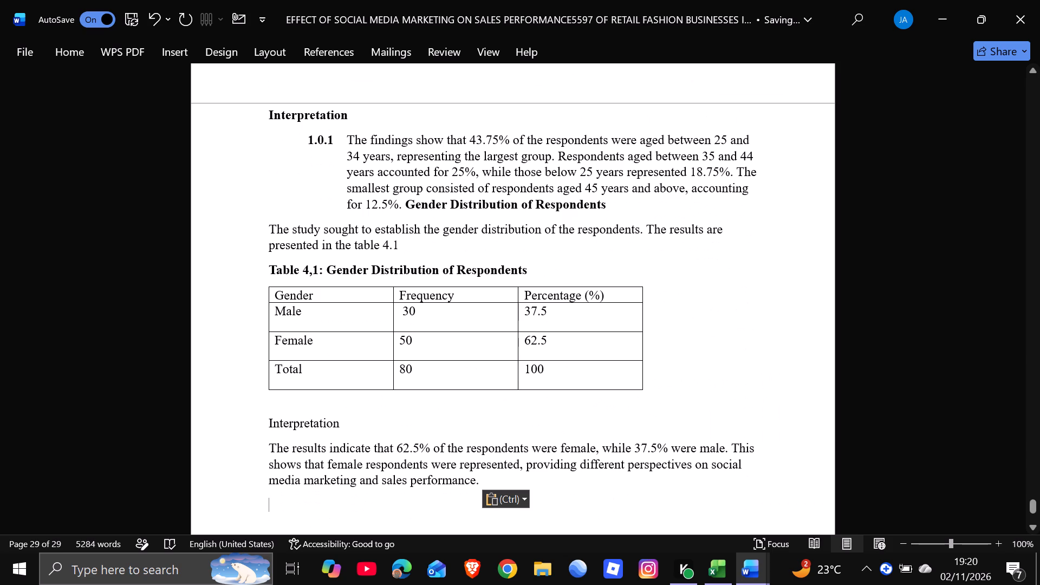
Separate the Gender Distribution of Respondents heading onto its own line and remove its automatic numbering.
left_click(407, 206)
key("Return")
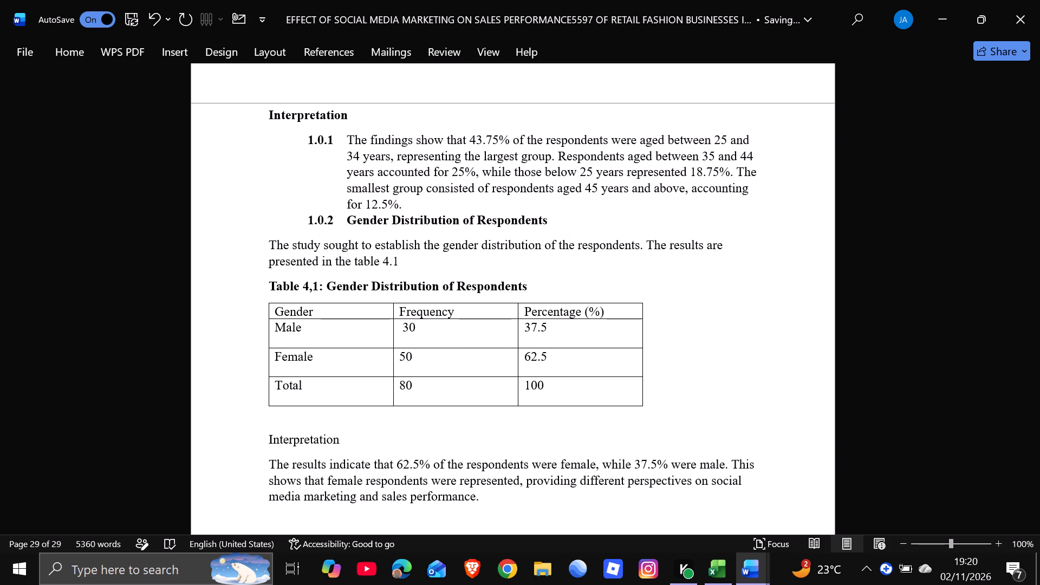
key("Return")
key("BackSpace")
key("BackSpace")
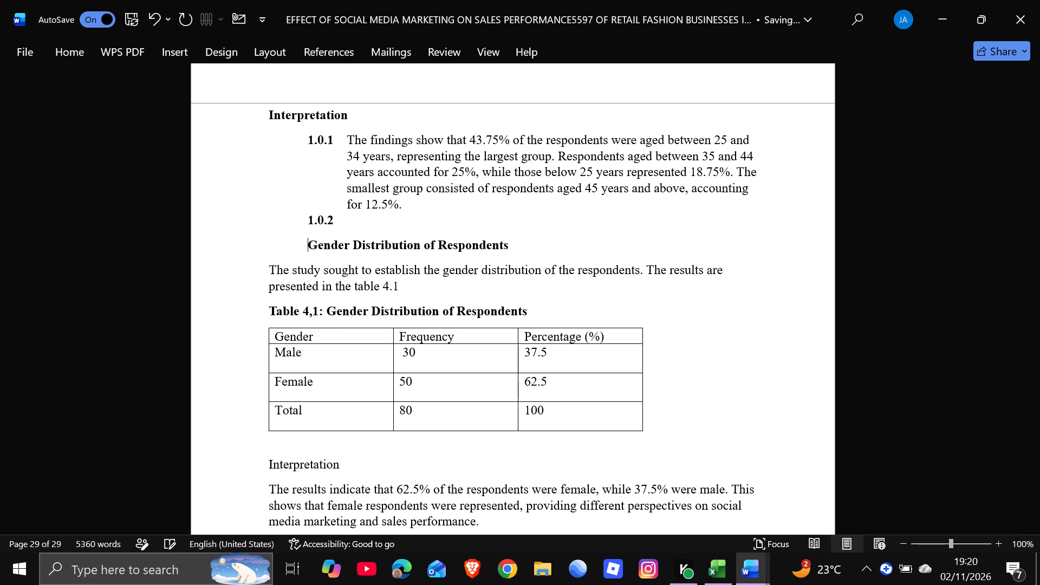
key("BackSpace")
key("BackSpace")
key("BackSpace")
key("BackSpace")
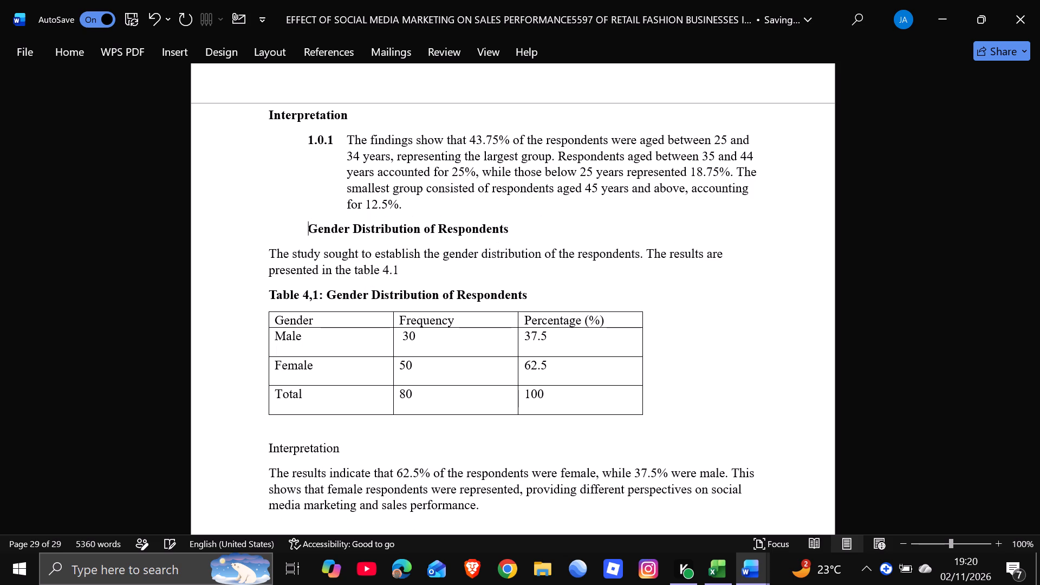
Remove the automatic number and indent from the age distribution findings paragraph.
left_click(335, 143)
key("BackSpace")
key("BackSpace")
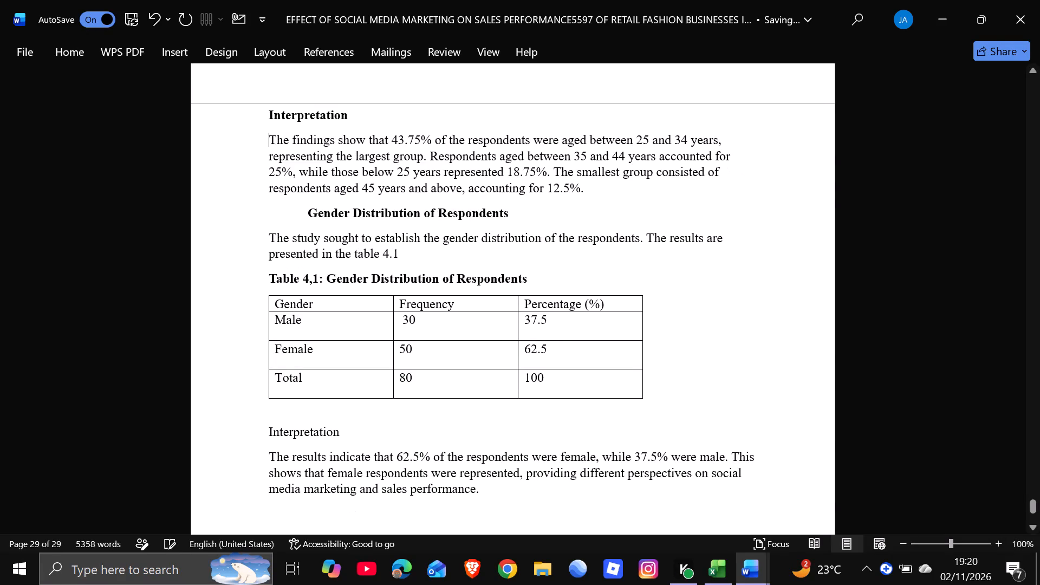
Check the gender section's numbering in Minayo, and correct the gender table caption in the proposal to read Table 4.1.
left_click(307, 212)
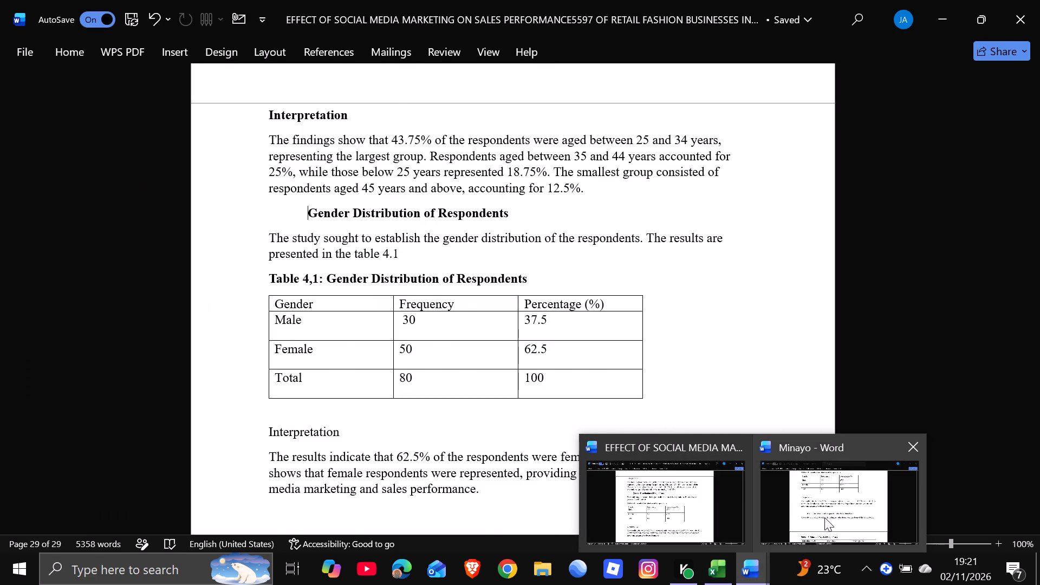
left_click(824, 517)
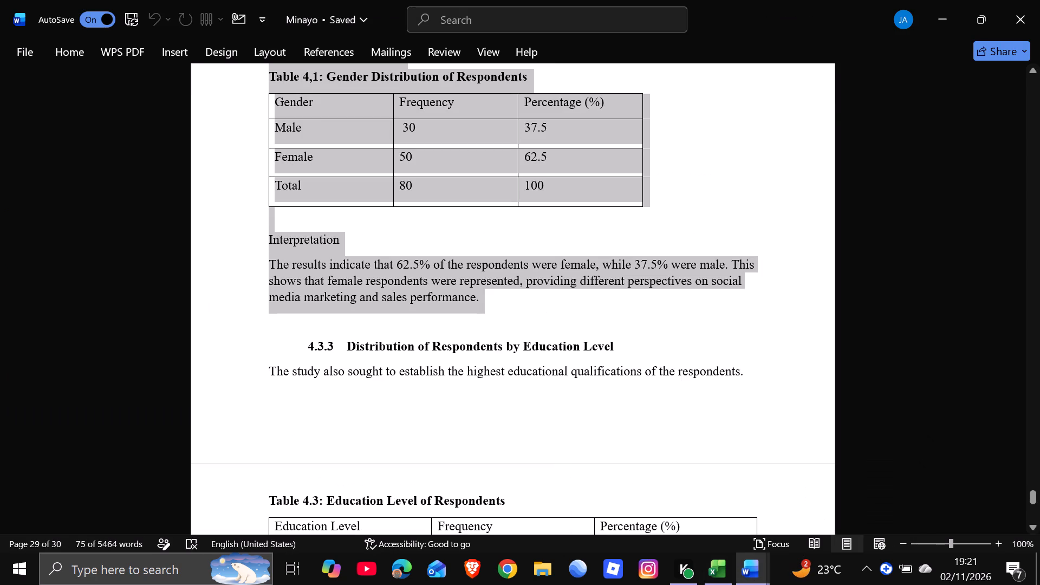
key("Up")
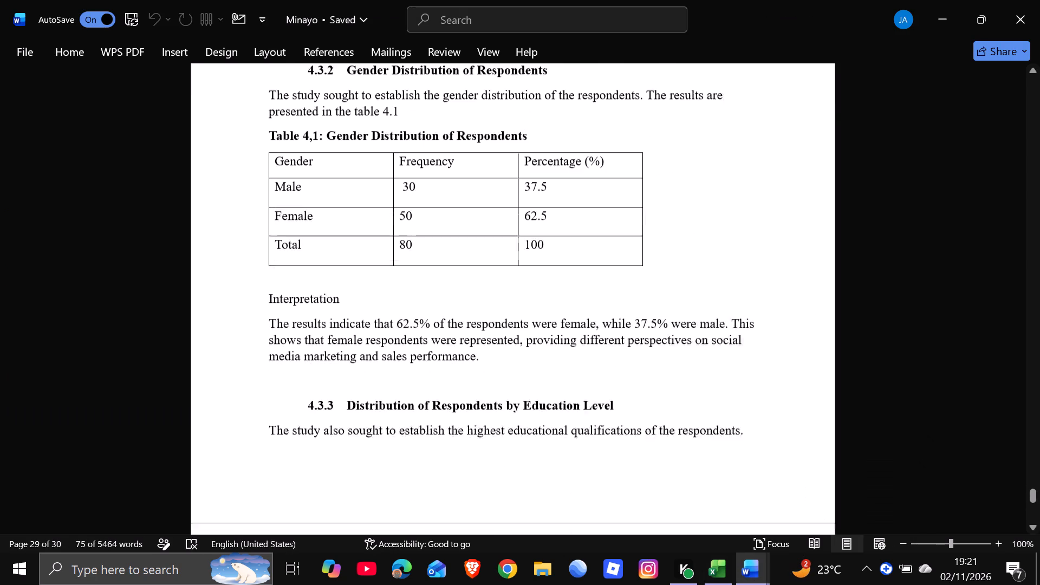
key("Up")
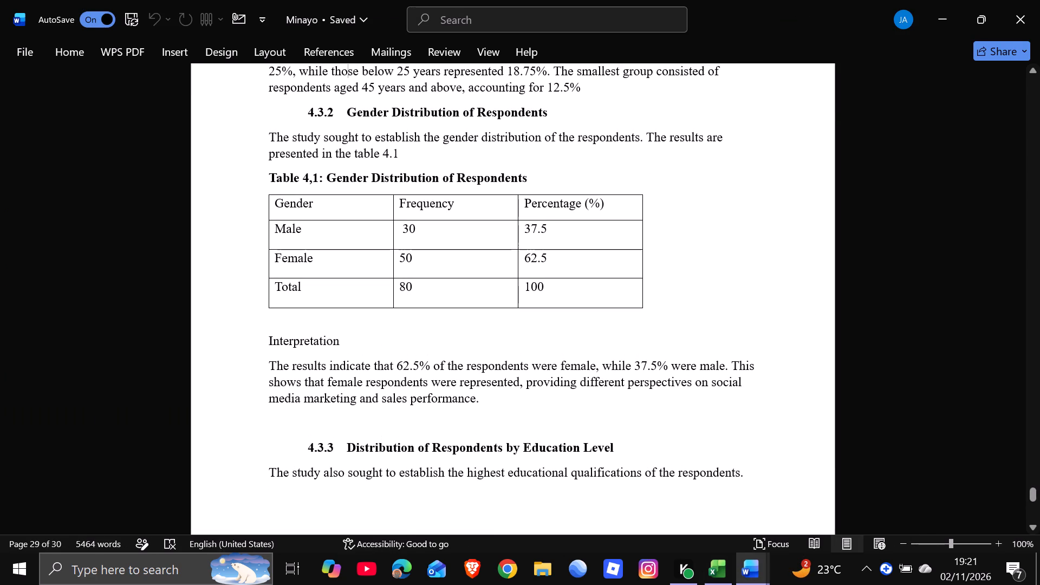
left_click(759, 564)
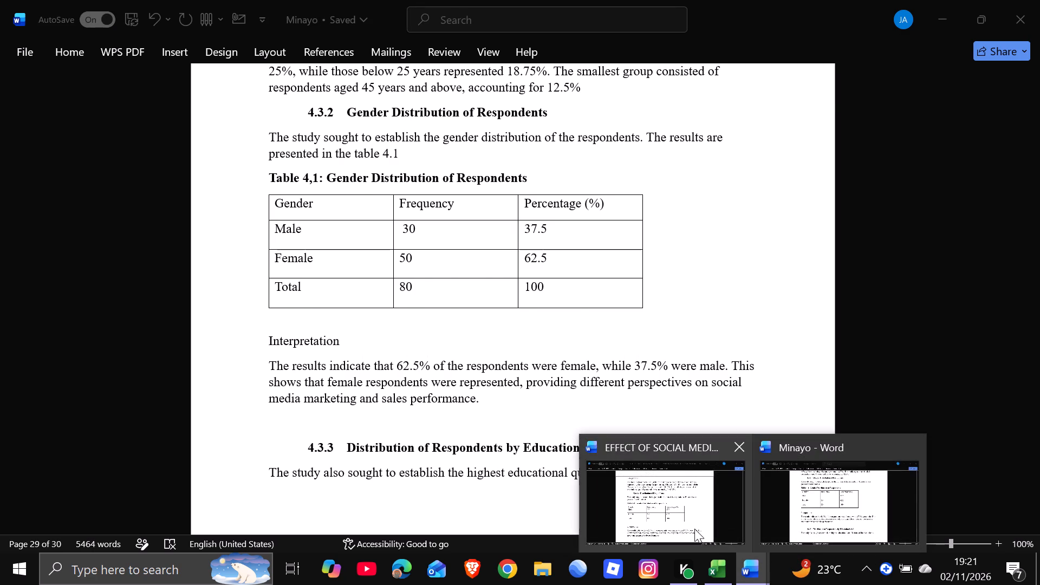
left_click(694, 529)
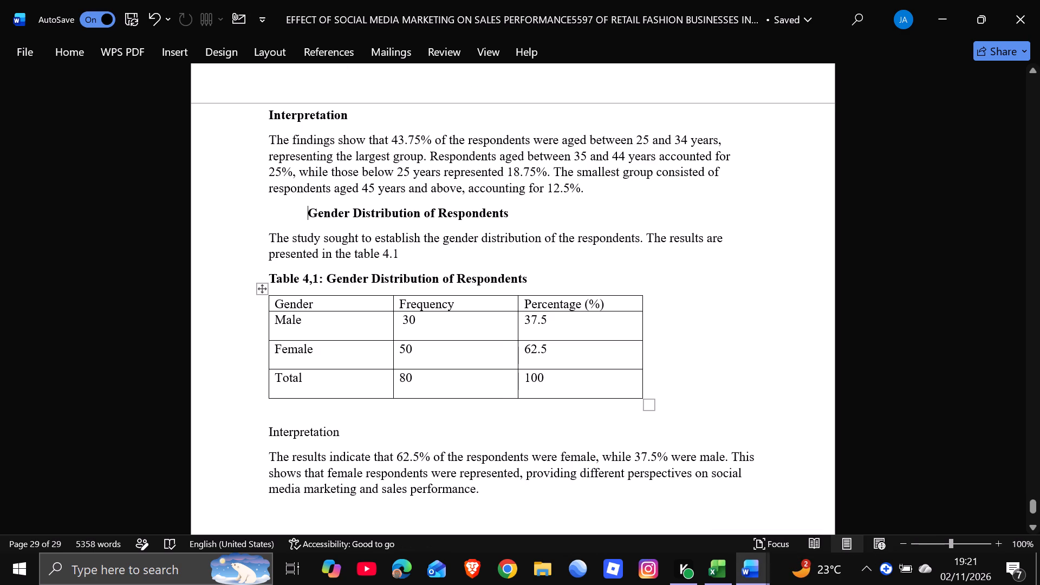
left_click(313, 279)
key("BackSpace")
key("period")
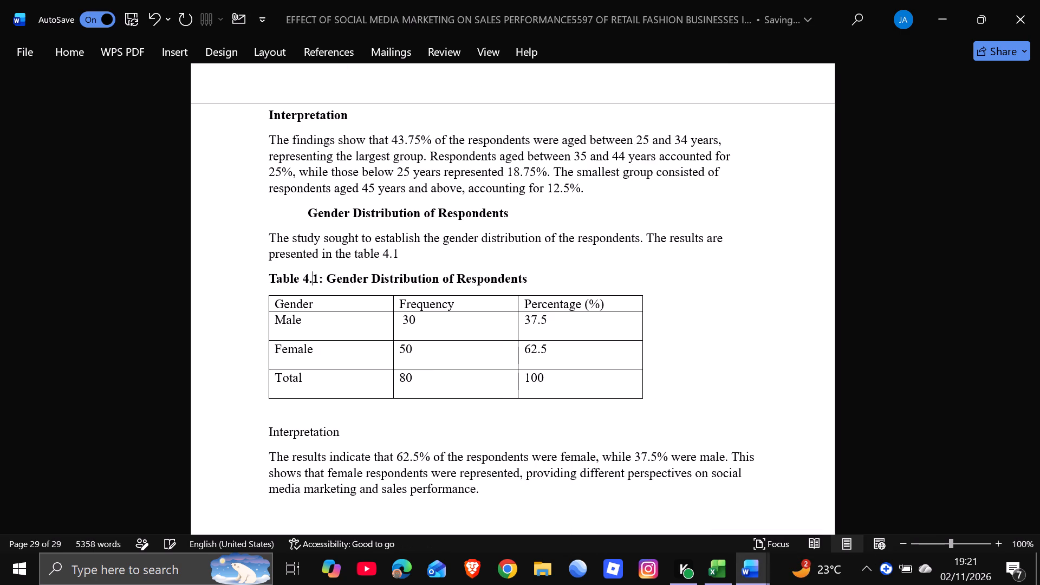
Number the Gender Distribution of Respondents heading in the proposal as 4.3.2.
left_click(304, 217)
key("4")
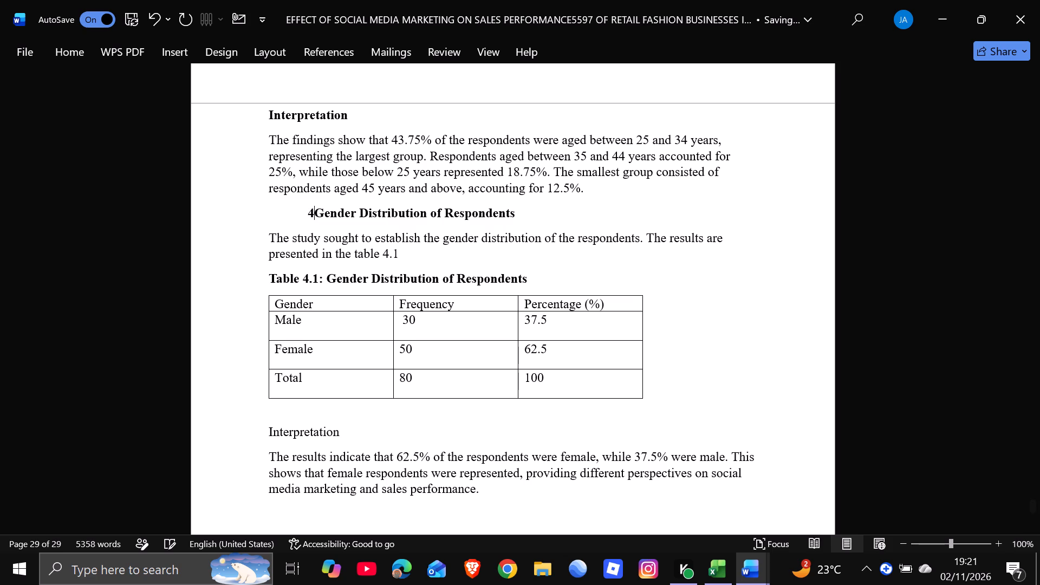
type(".3")
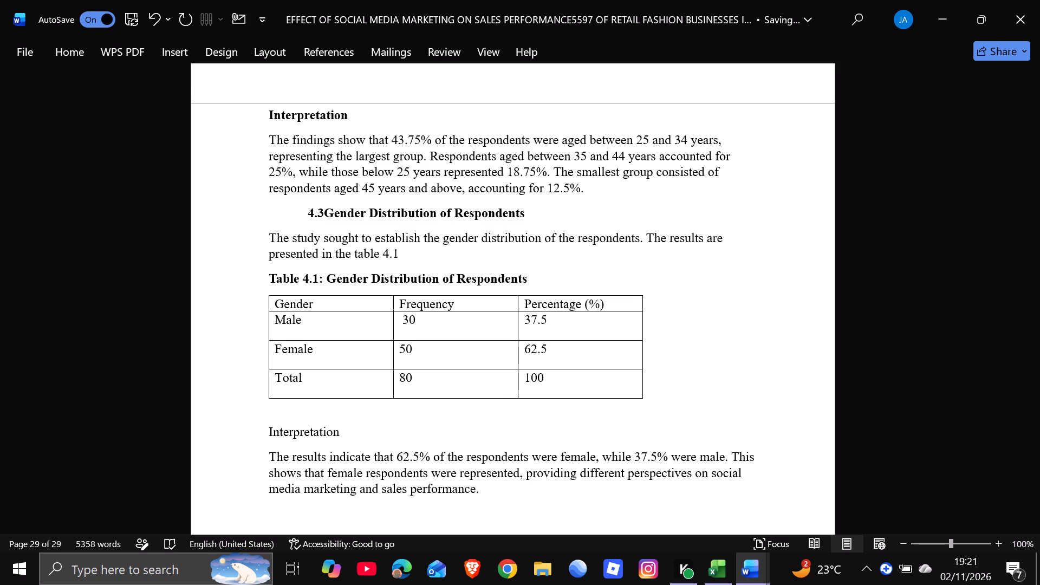
type(".2")
key("space")
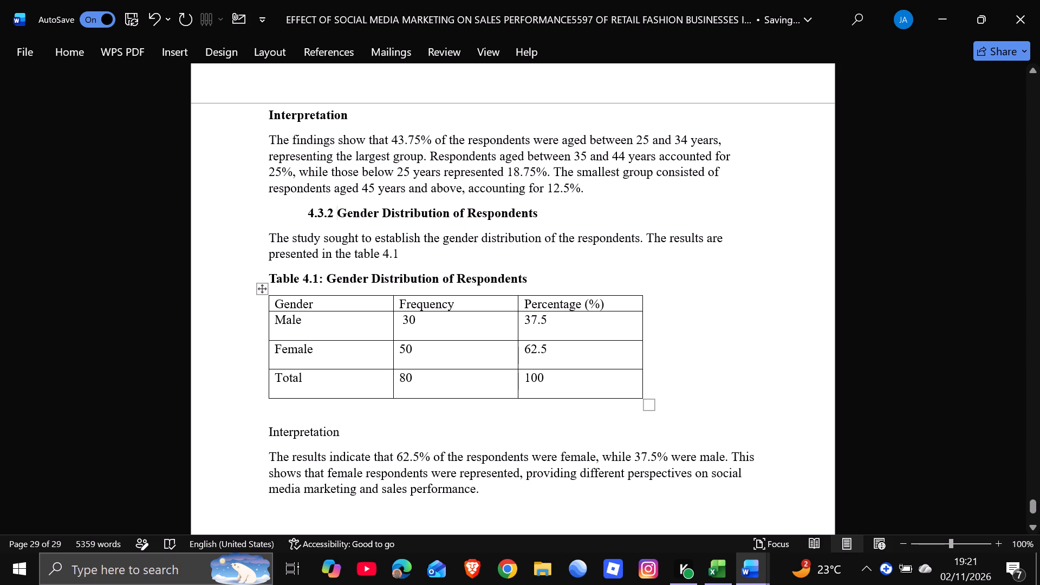
Remove the blank line between the gender table and its Interpretation heading, and make that heading bold.
left_click(265, 431)
key("BackSpace")
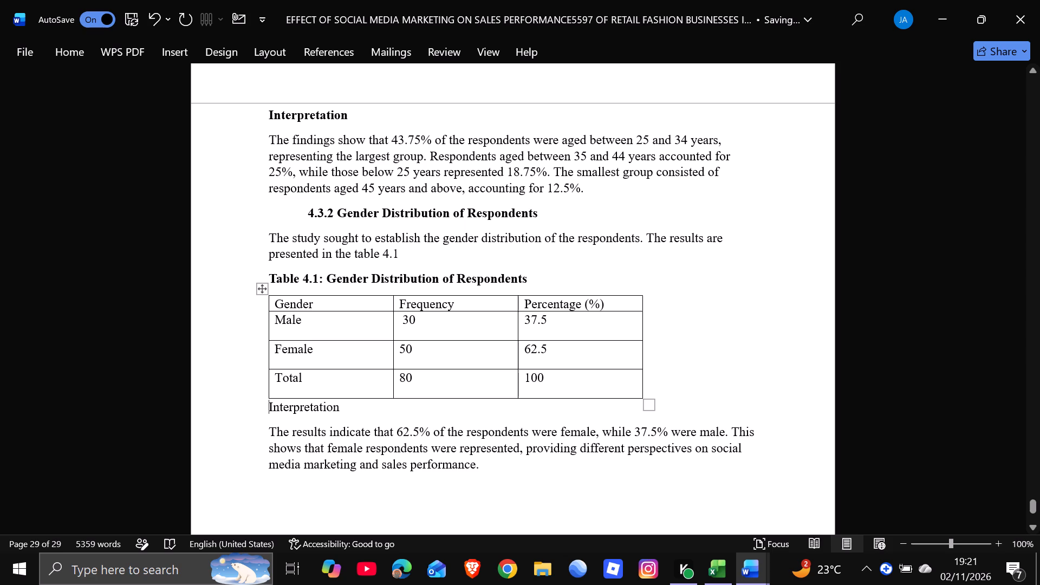
key("Return")
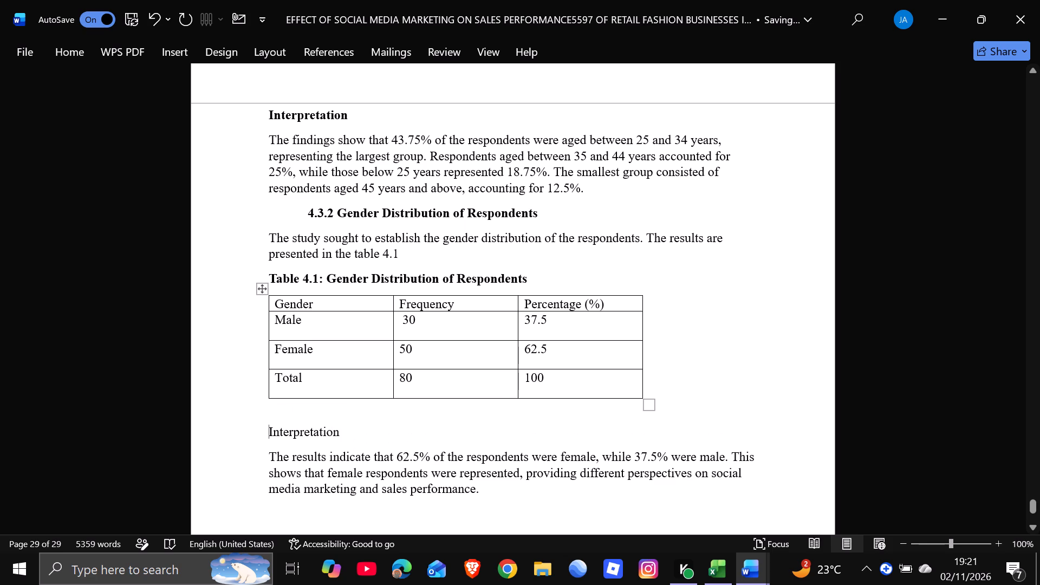
key("BackSpace")
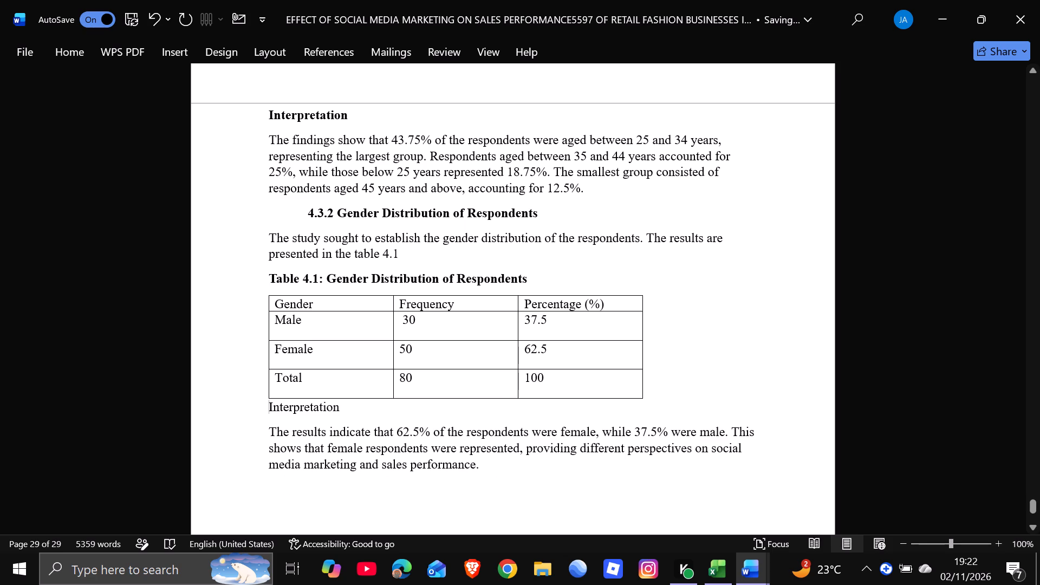
left_click_drag(346, 407, 251, 420)
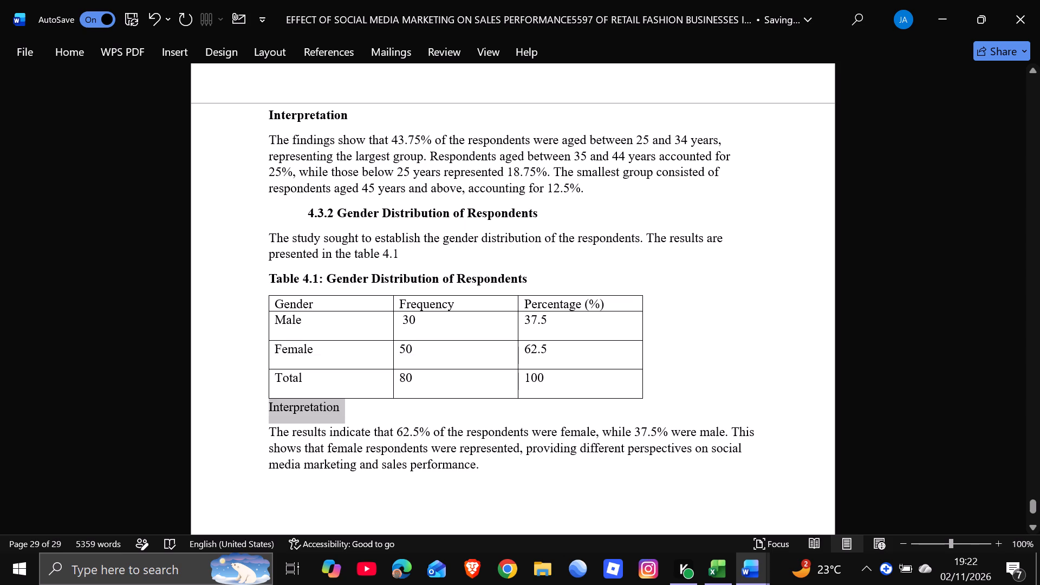
left_click(257, 399)
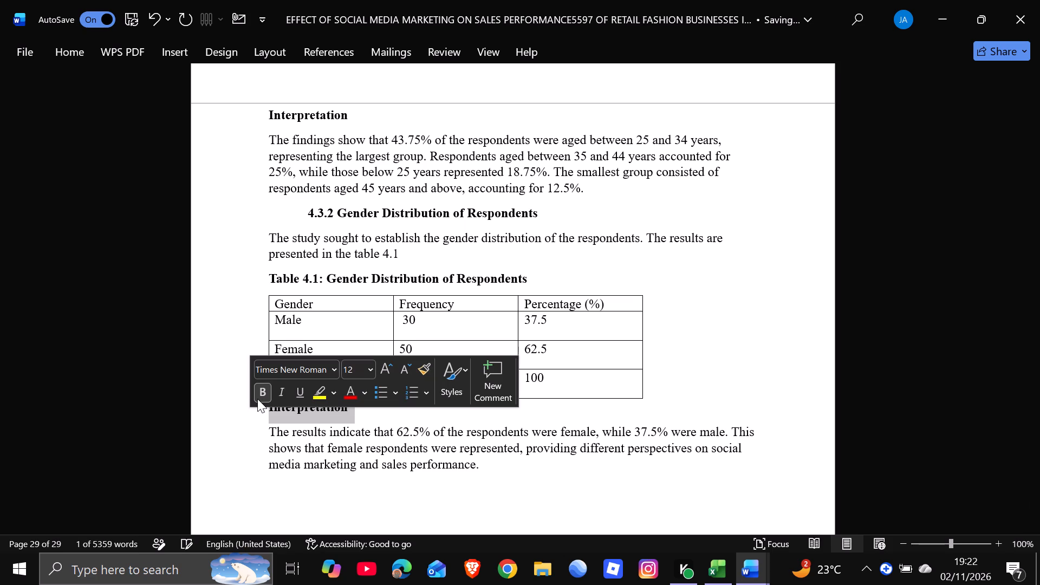
left_click(312, 505)
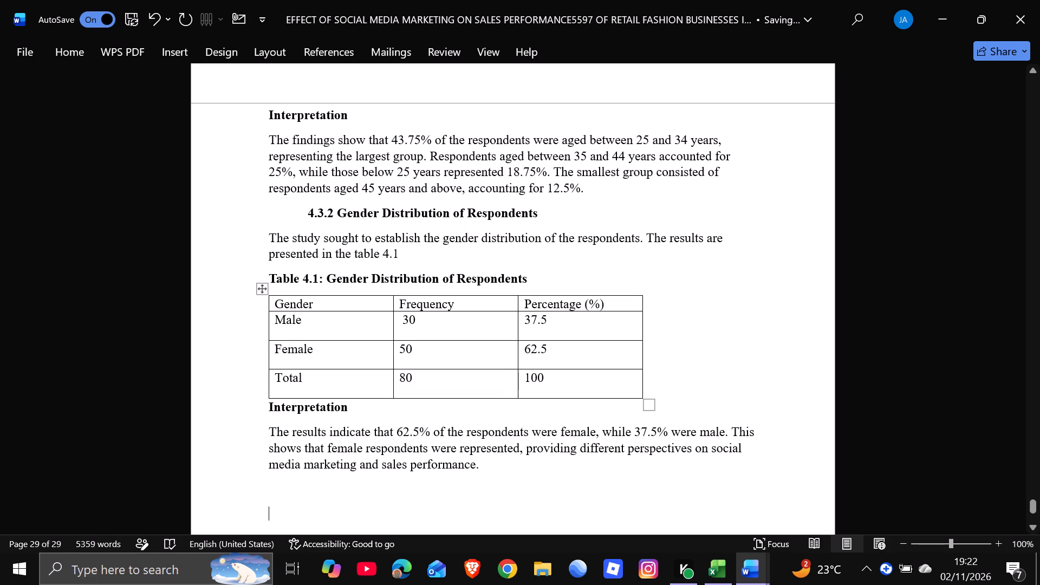
key("BackSpace")
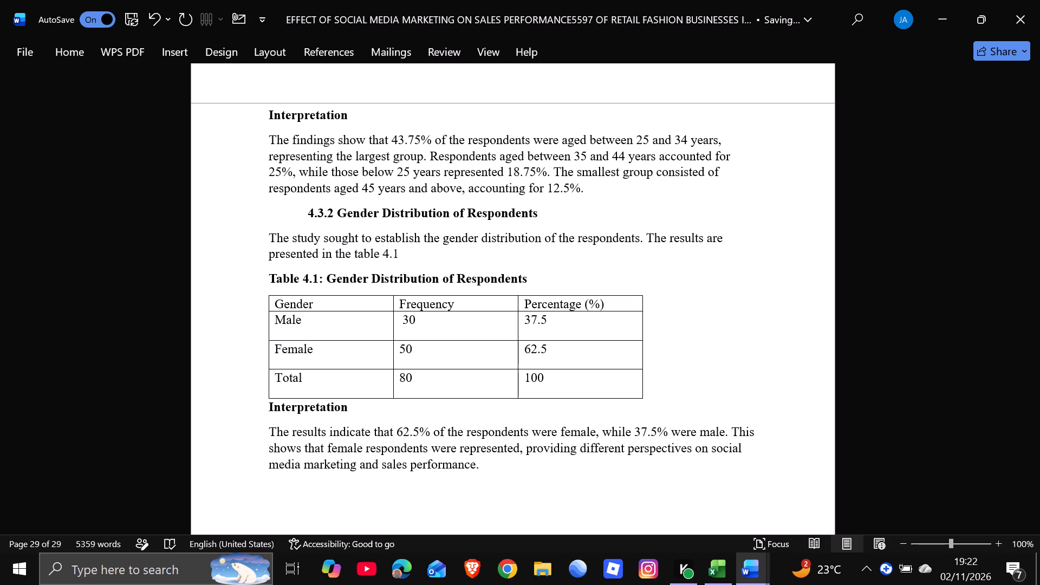
key("Return")
Switch to the Minayo document and go to section 4.3.3, Distribution of Respondents by Education Level.
left_click(748, 570)
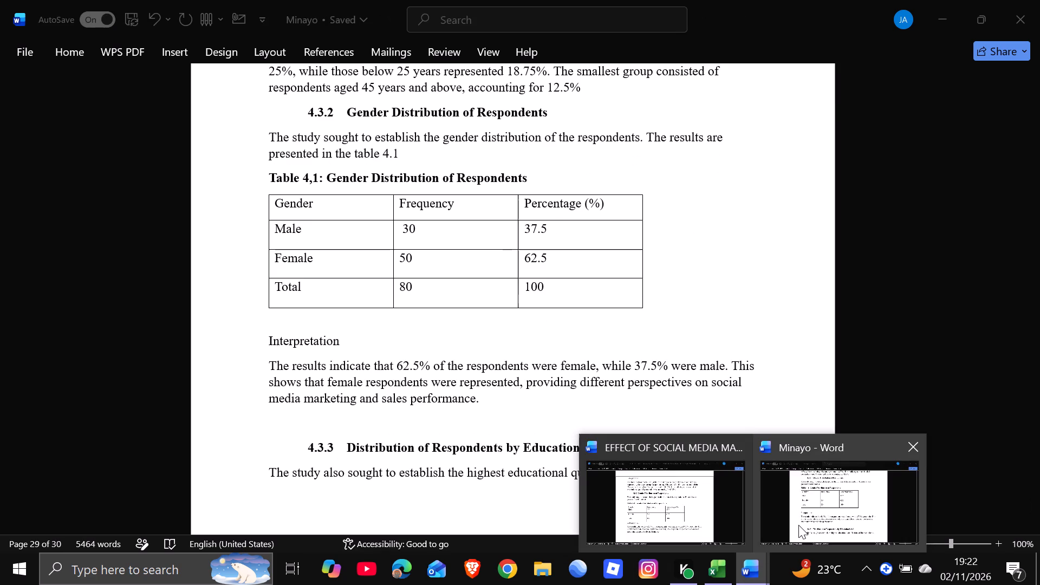
left_click(798, 525)
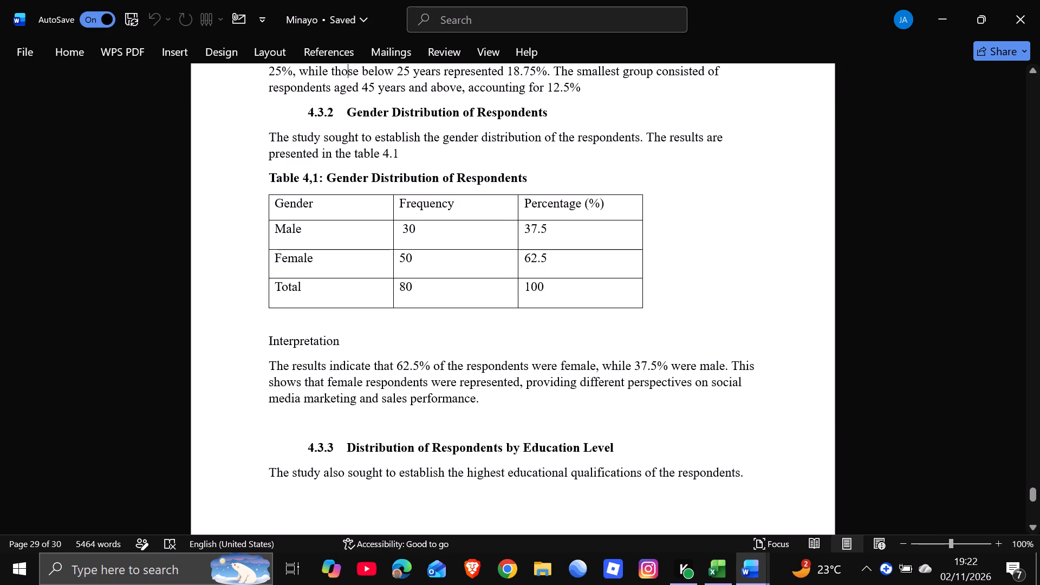
key("Down")
key("Down")
key("Down")
key("Down")
key("Down")
key("Down")
key("Down")
key("Down")
key("Down")
key("Down")
key("Down")
key("Down")
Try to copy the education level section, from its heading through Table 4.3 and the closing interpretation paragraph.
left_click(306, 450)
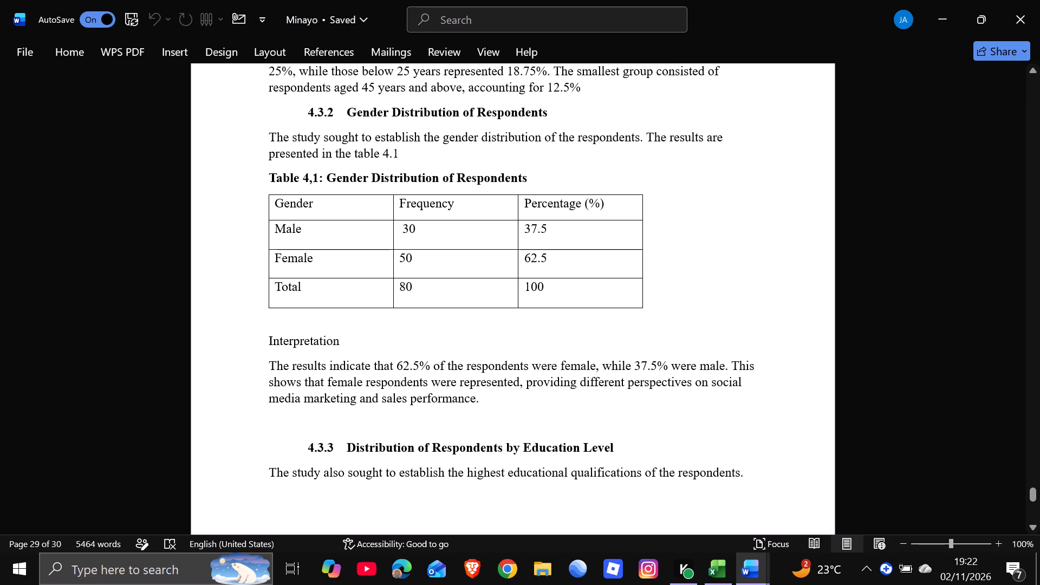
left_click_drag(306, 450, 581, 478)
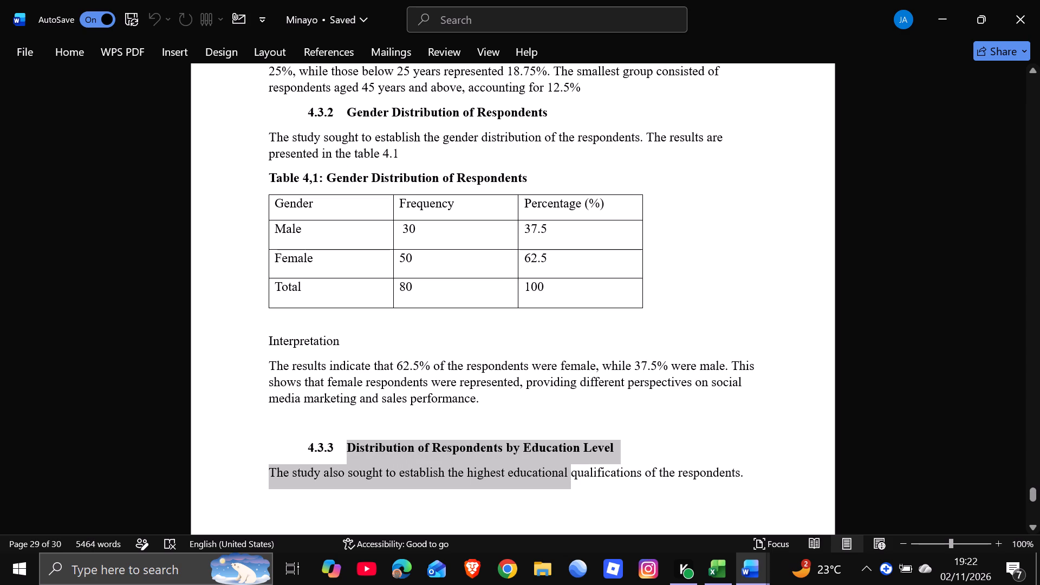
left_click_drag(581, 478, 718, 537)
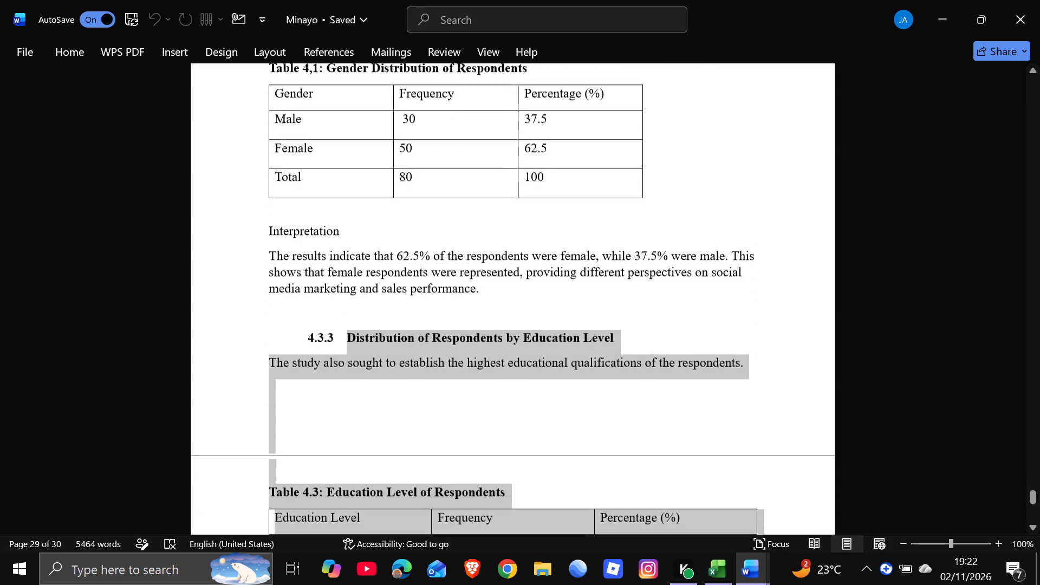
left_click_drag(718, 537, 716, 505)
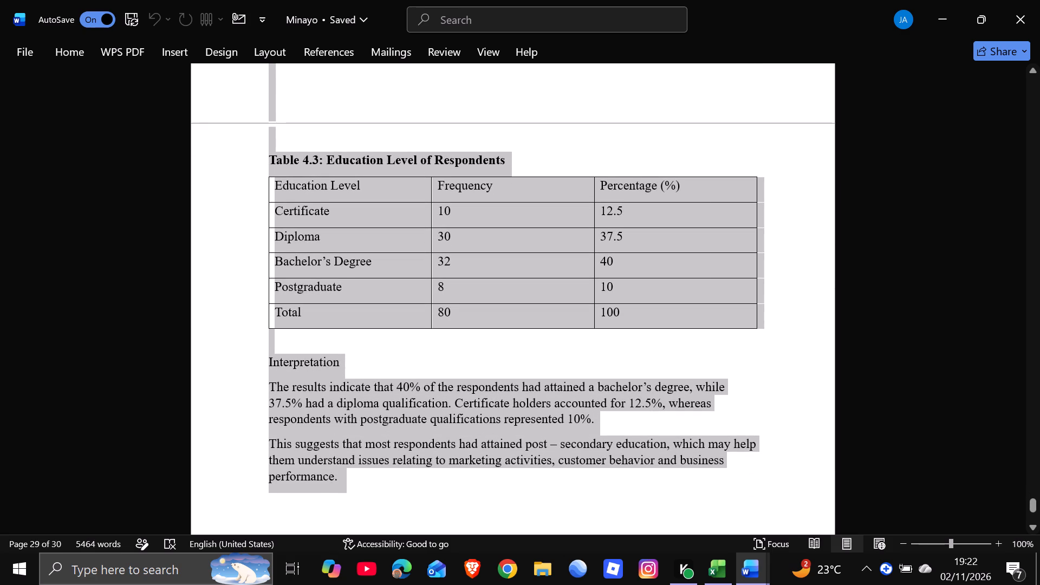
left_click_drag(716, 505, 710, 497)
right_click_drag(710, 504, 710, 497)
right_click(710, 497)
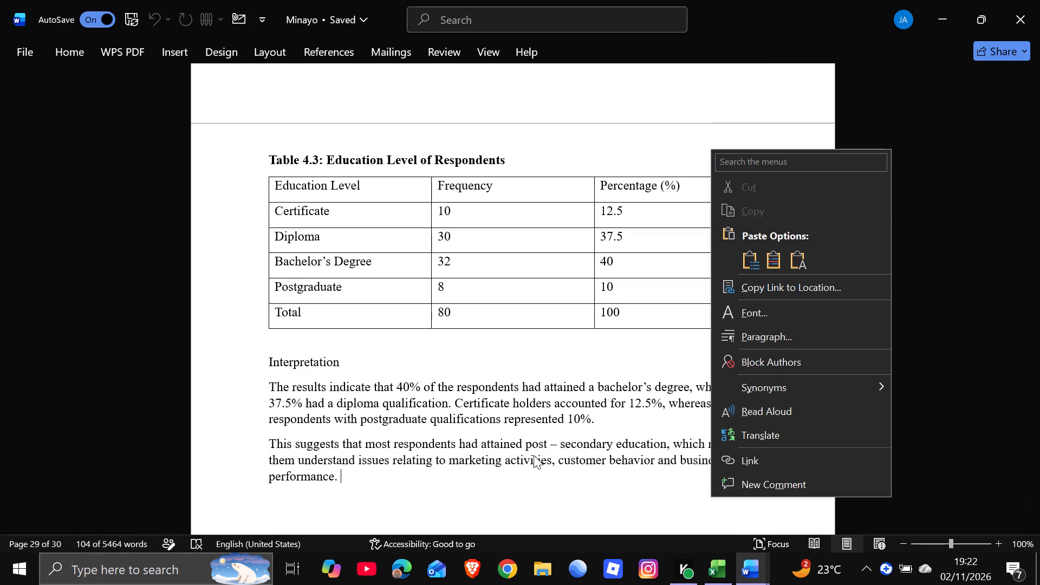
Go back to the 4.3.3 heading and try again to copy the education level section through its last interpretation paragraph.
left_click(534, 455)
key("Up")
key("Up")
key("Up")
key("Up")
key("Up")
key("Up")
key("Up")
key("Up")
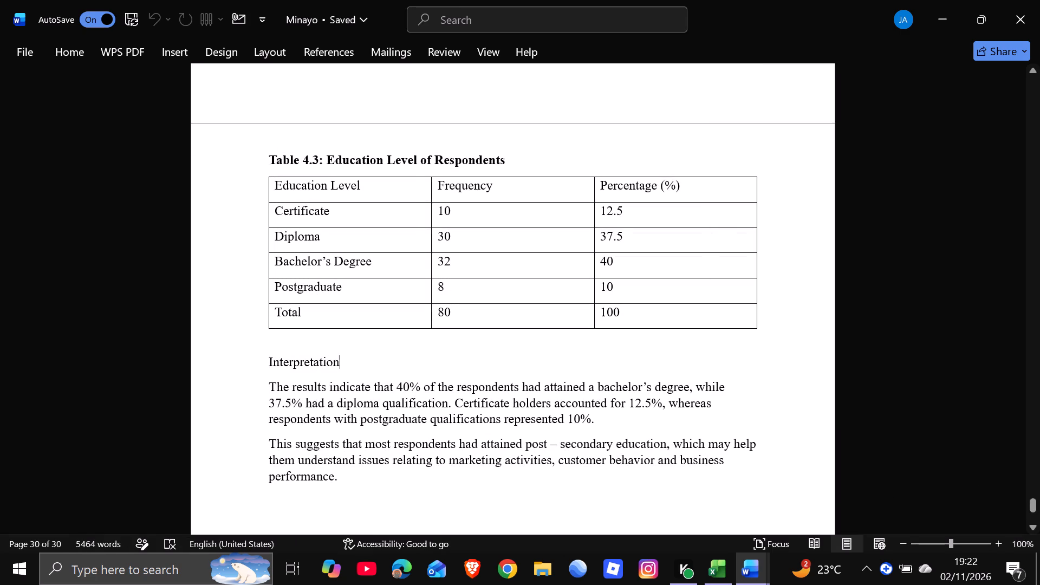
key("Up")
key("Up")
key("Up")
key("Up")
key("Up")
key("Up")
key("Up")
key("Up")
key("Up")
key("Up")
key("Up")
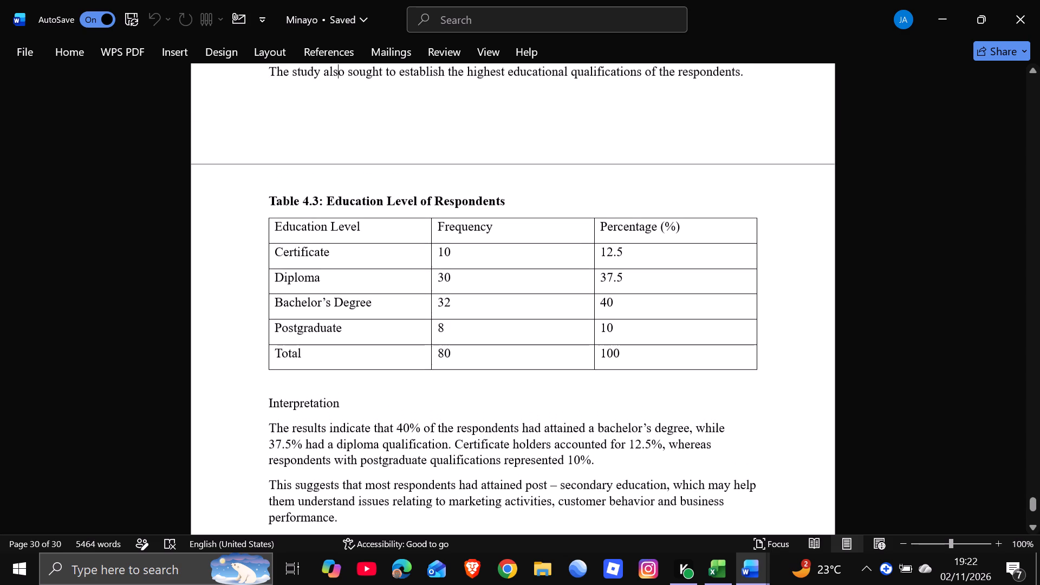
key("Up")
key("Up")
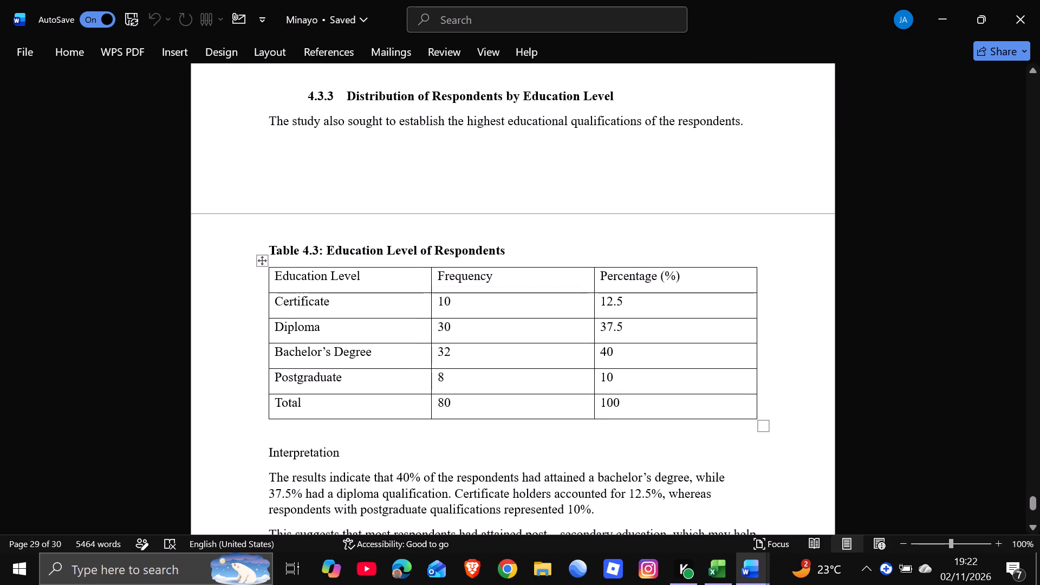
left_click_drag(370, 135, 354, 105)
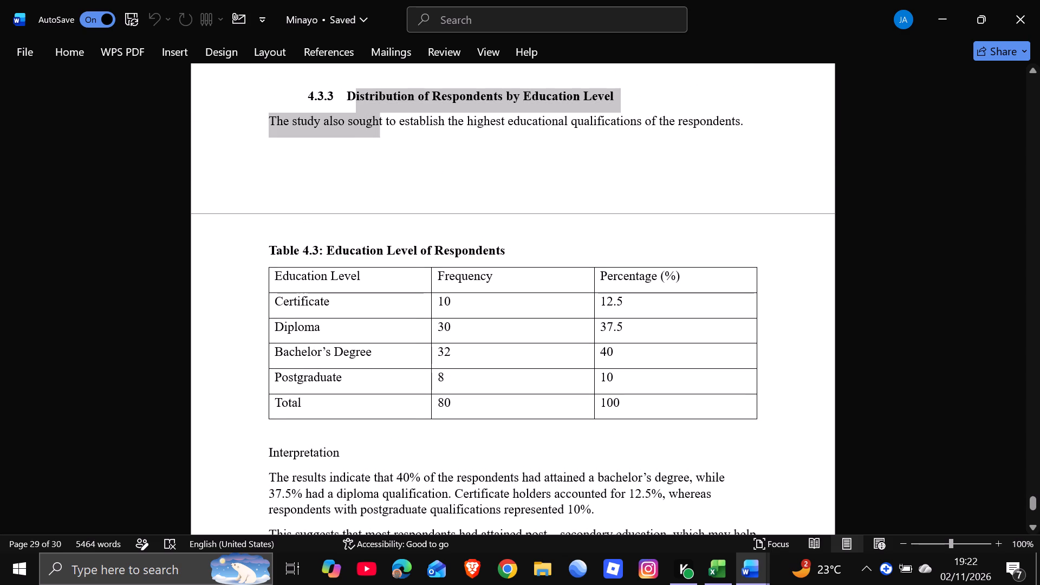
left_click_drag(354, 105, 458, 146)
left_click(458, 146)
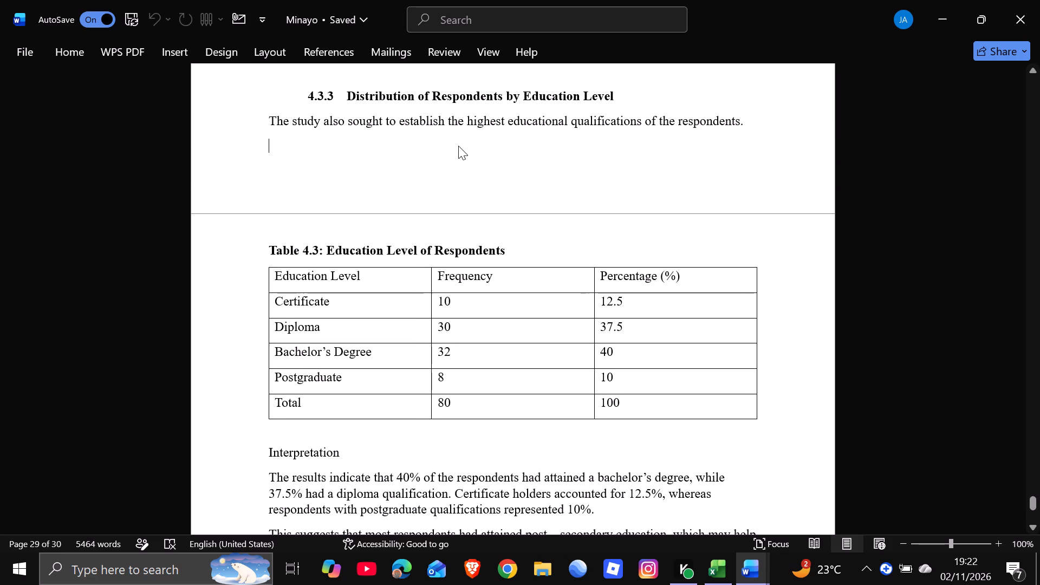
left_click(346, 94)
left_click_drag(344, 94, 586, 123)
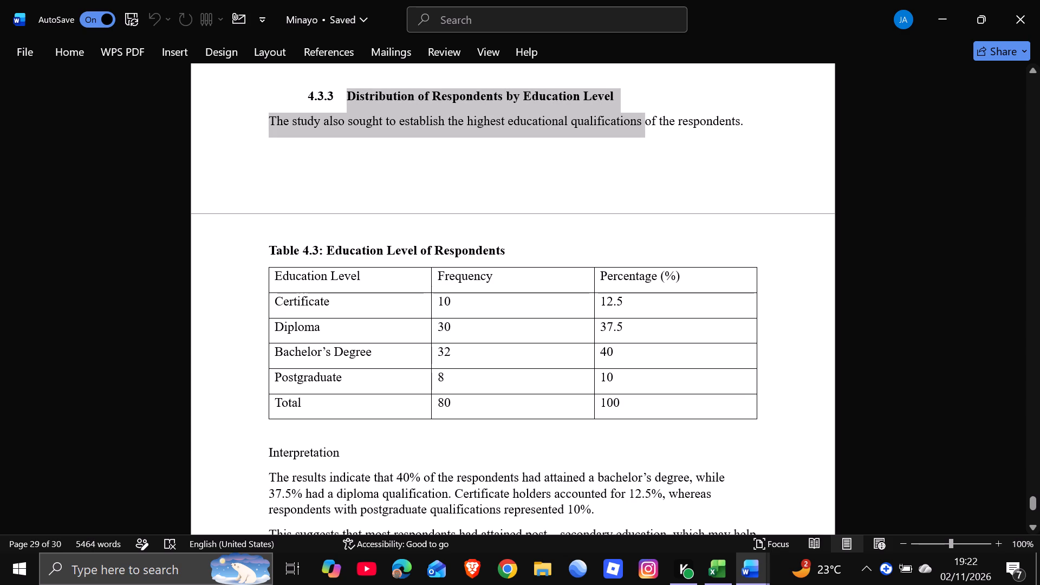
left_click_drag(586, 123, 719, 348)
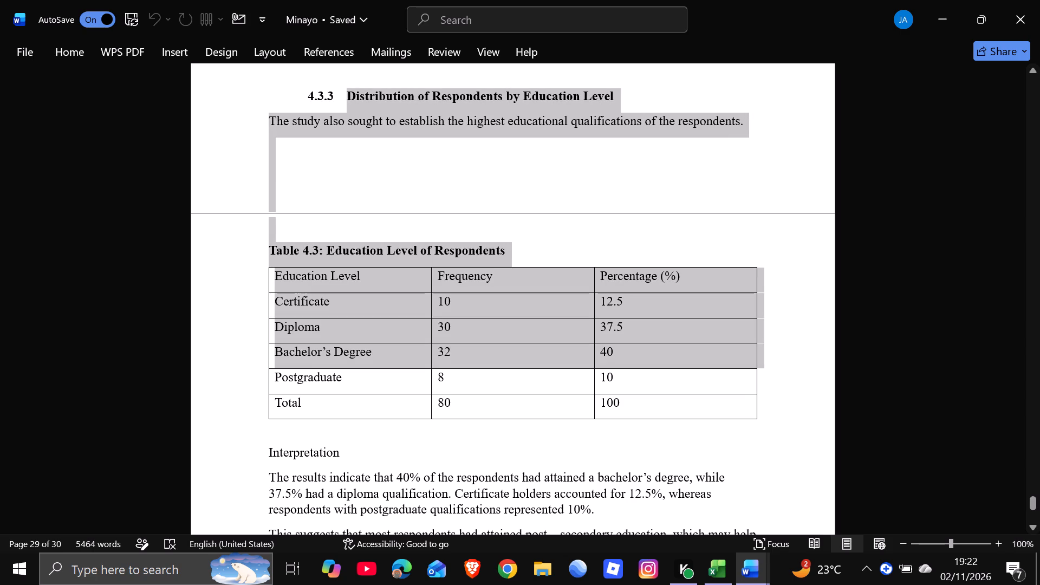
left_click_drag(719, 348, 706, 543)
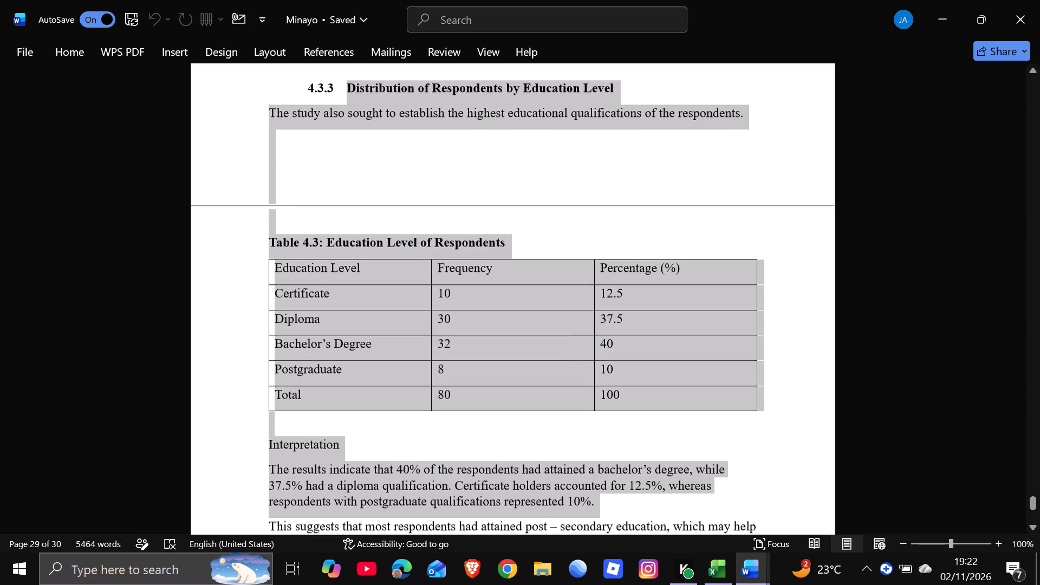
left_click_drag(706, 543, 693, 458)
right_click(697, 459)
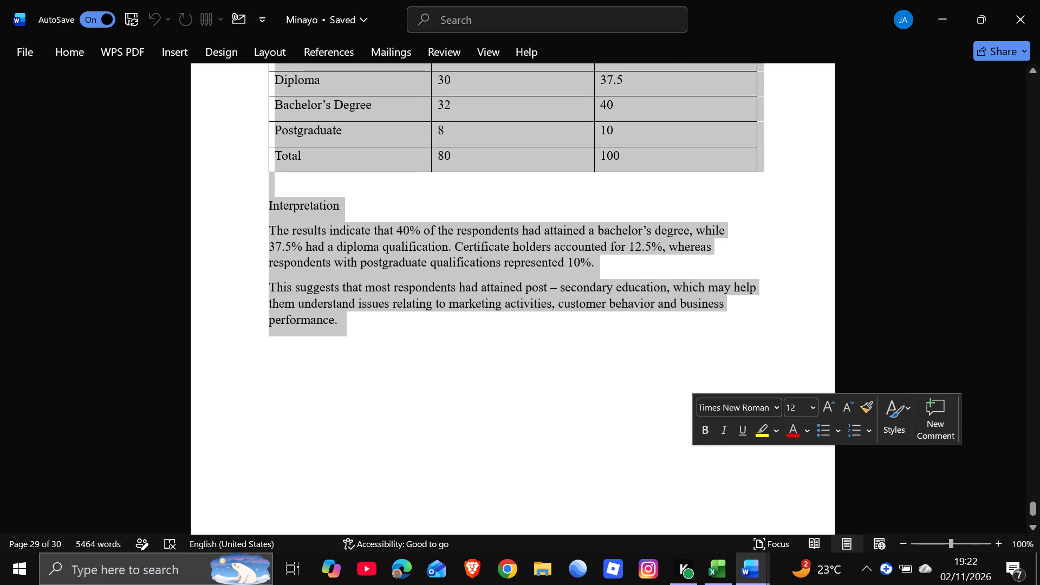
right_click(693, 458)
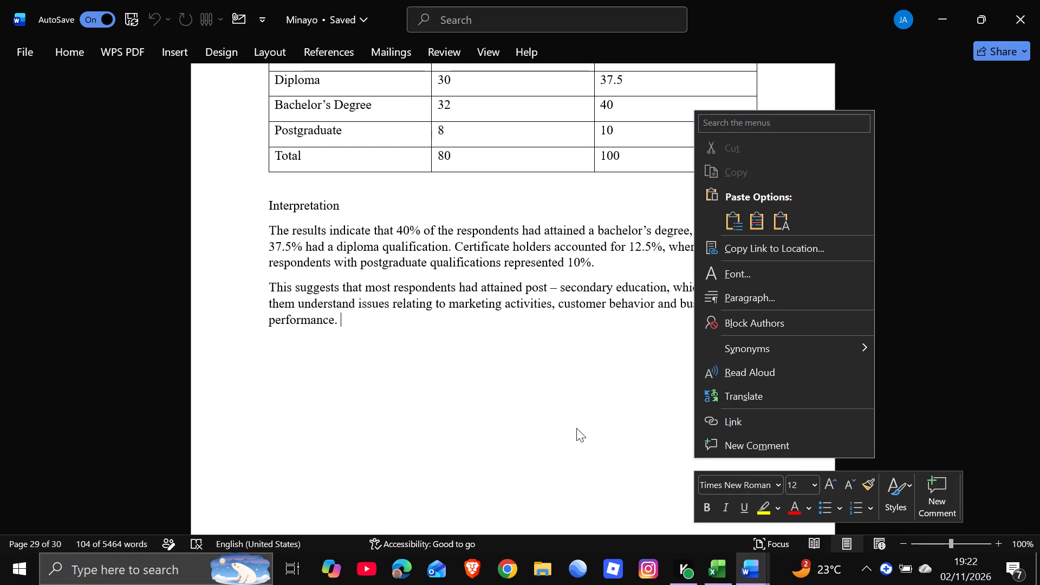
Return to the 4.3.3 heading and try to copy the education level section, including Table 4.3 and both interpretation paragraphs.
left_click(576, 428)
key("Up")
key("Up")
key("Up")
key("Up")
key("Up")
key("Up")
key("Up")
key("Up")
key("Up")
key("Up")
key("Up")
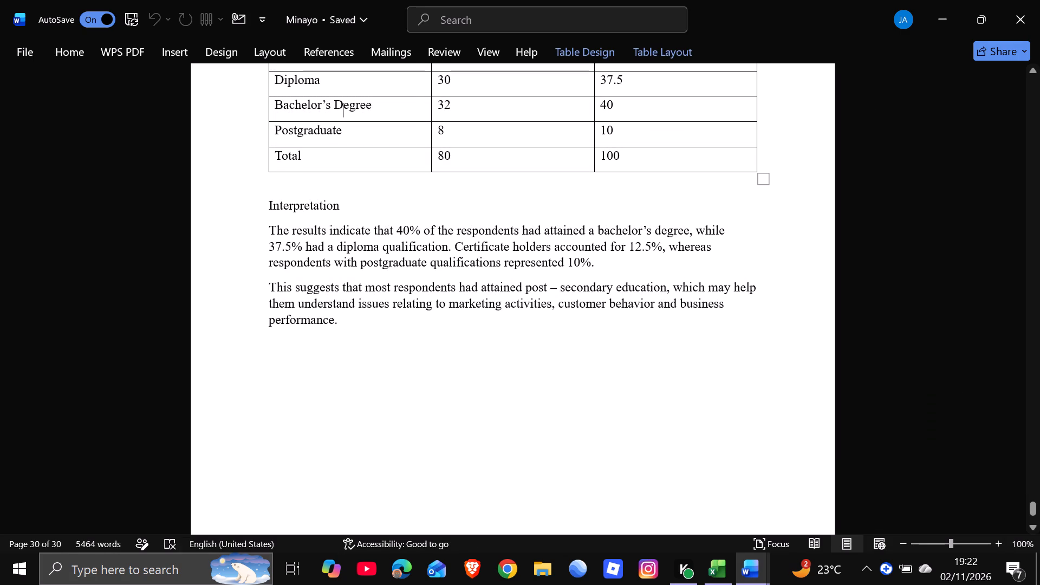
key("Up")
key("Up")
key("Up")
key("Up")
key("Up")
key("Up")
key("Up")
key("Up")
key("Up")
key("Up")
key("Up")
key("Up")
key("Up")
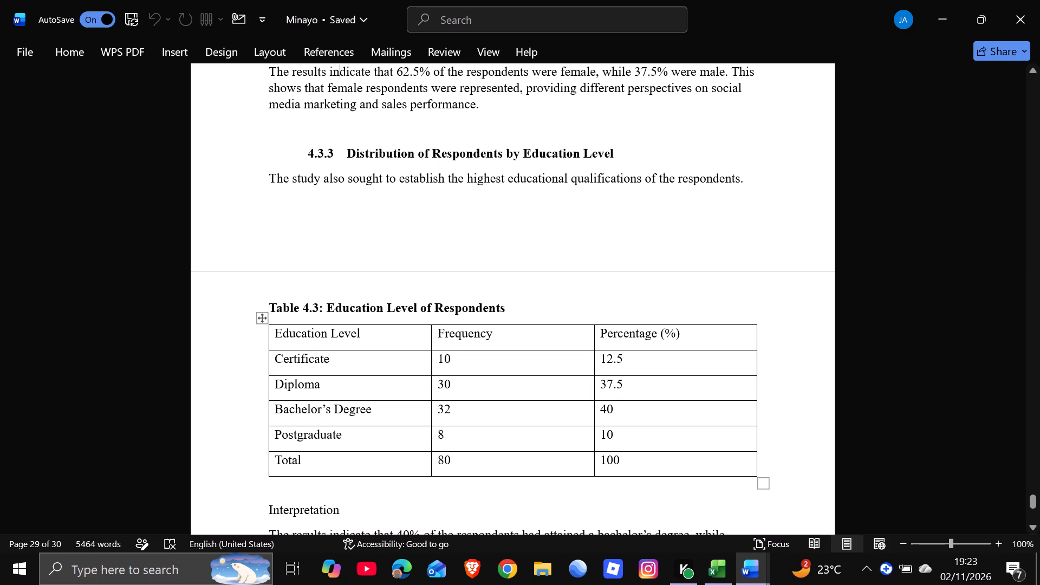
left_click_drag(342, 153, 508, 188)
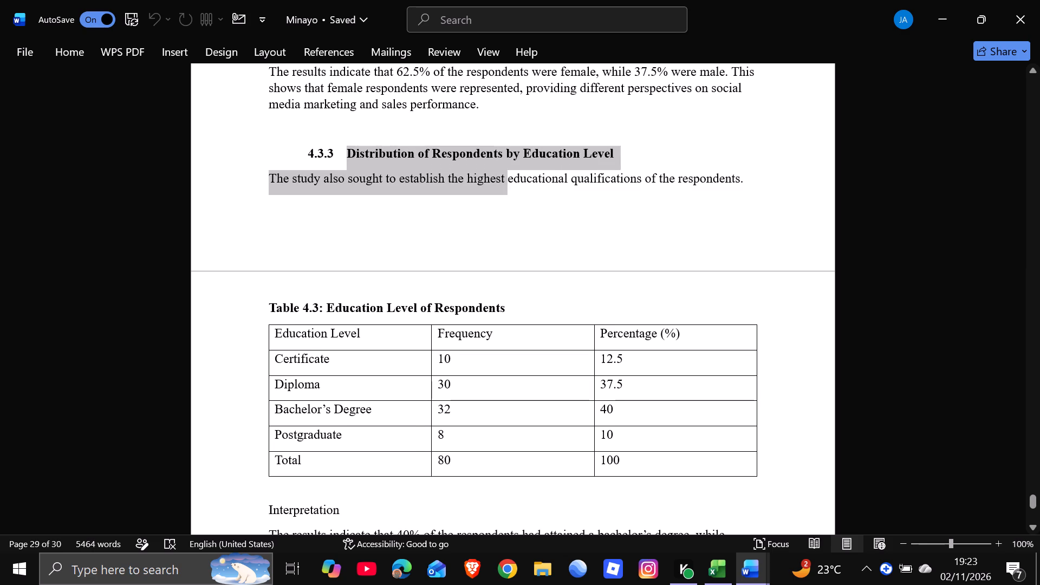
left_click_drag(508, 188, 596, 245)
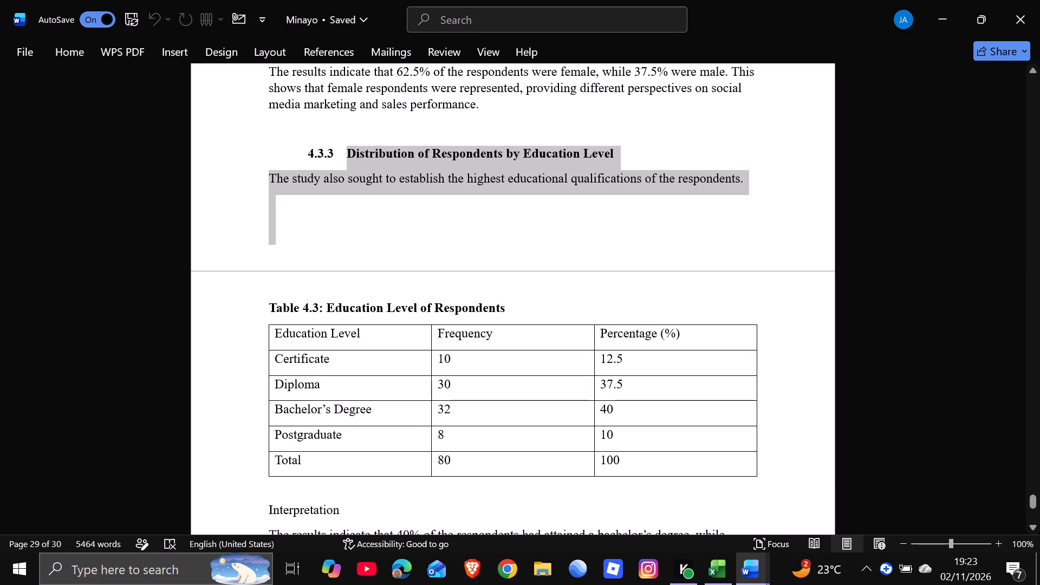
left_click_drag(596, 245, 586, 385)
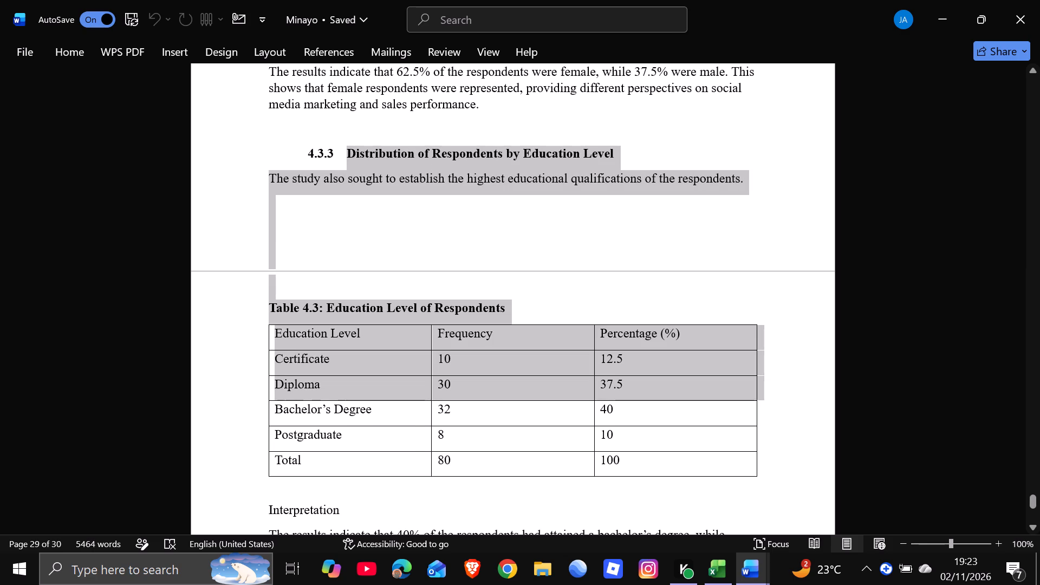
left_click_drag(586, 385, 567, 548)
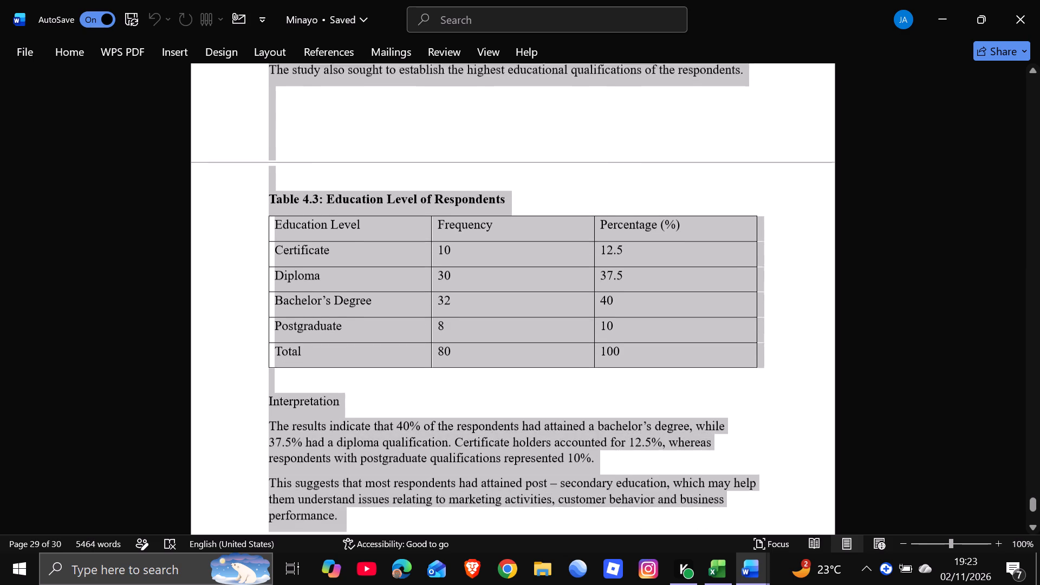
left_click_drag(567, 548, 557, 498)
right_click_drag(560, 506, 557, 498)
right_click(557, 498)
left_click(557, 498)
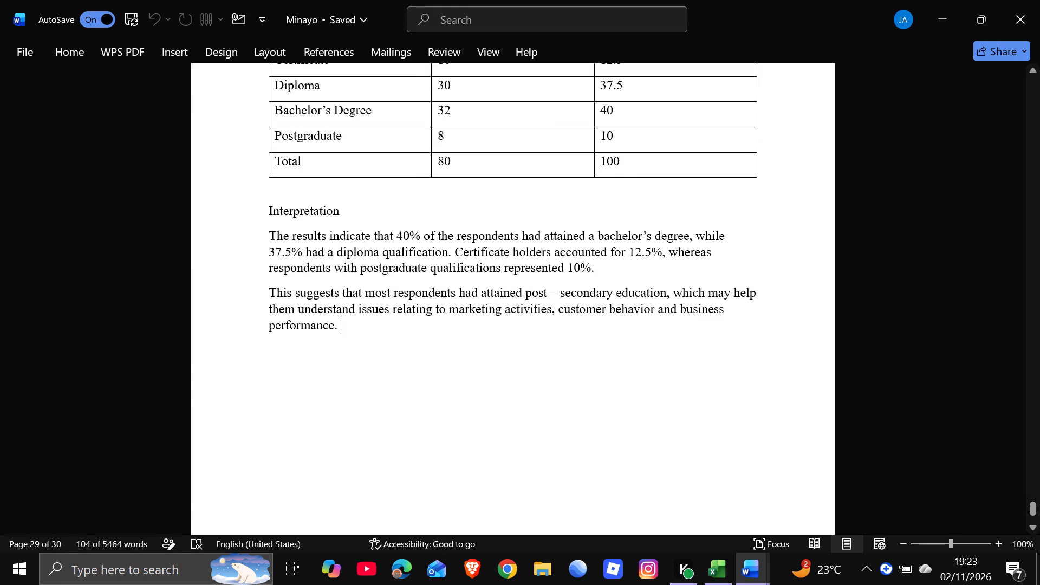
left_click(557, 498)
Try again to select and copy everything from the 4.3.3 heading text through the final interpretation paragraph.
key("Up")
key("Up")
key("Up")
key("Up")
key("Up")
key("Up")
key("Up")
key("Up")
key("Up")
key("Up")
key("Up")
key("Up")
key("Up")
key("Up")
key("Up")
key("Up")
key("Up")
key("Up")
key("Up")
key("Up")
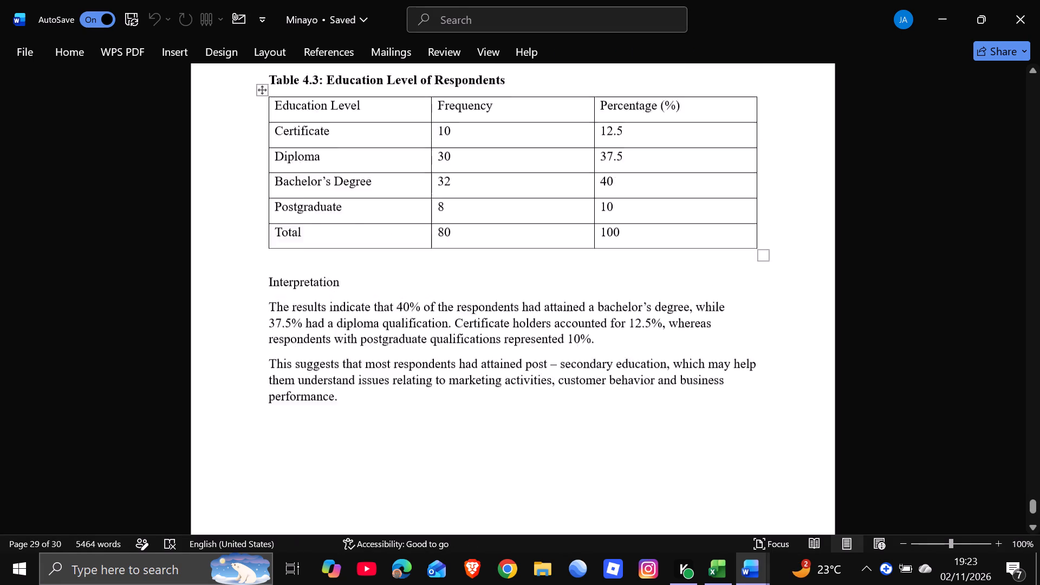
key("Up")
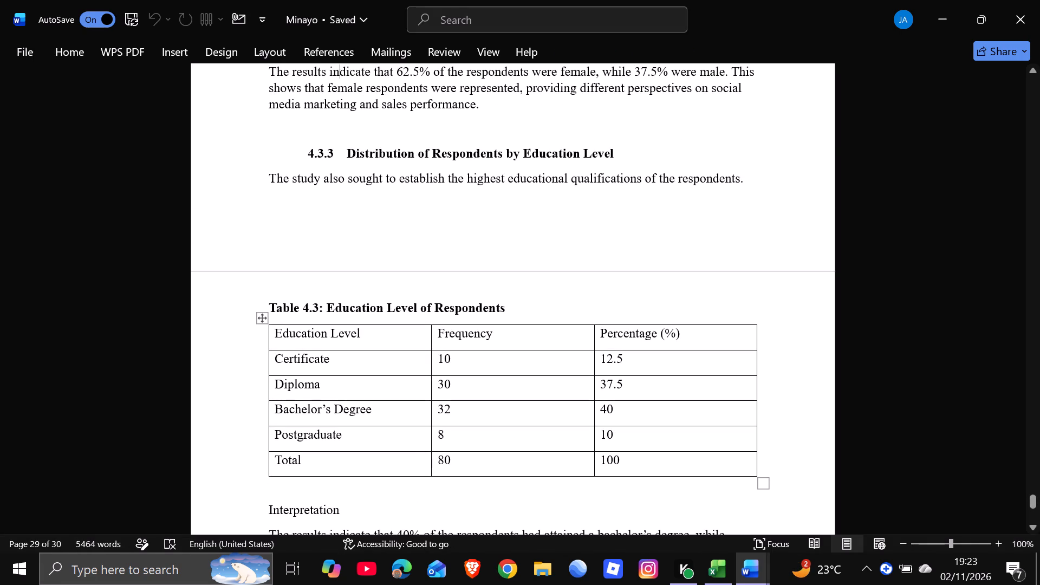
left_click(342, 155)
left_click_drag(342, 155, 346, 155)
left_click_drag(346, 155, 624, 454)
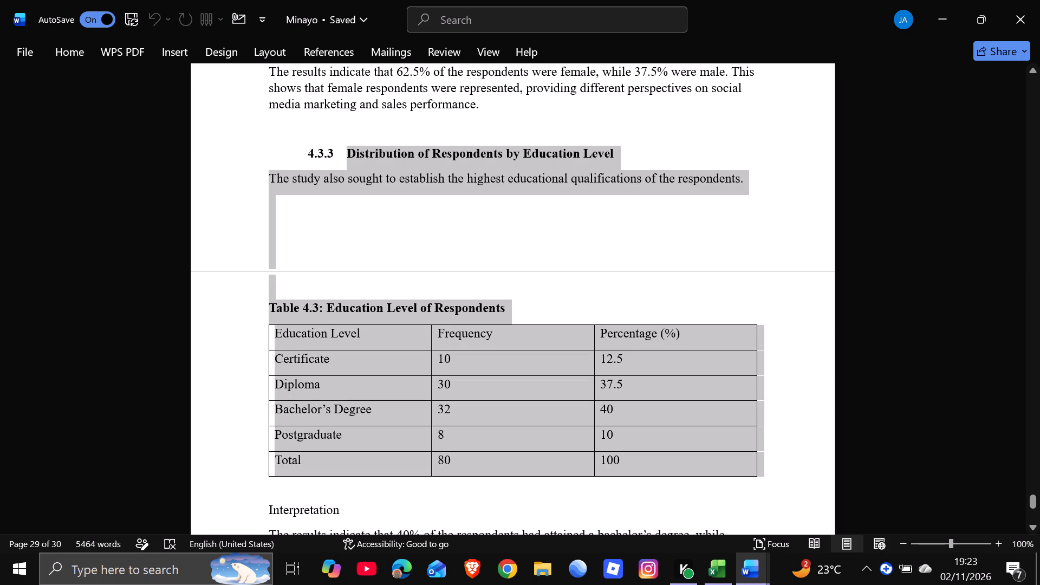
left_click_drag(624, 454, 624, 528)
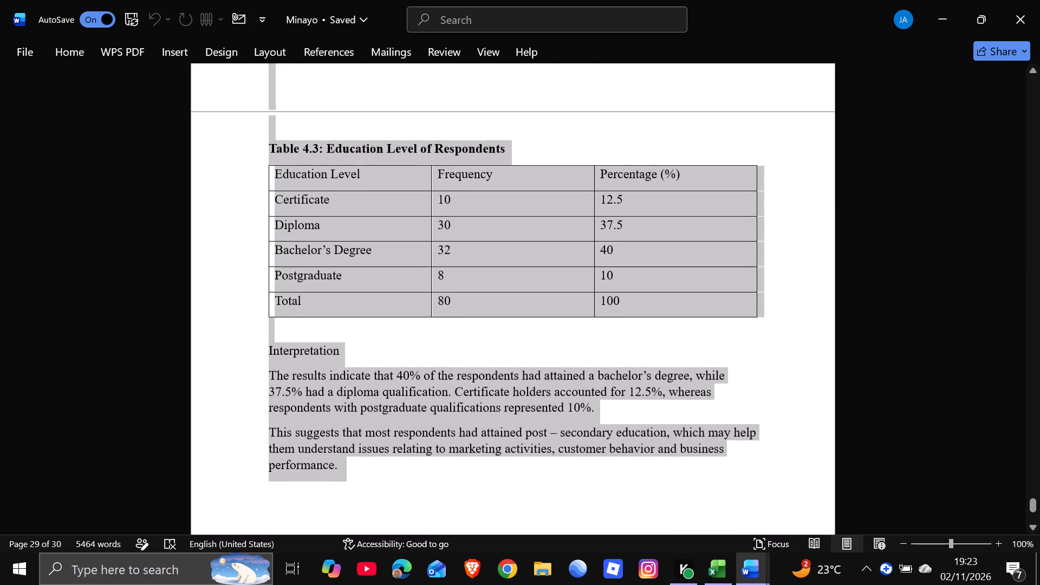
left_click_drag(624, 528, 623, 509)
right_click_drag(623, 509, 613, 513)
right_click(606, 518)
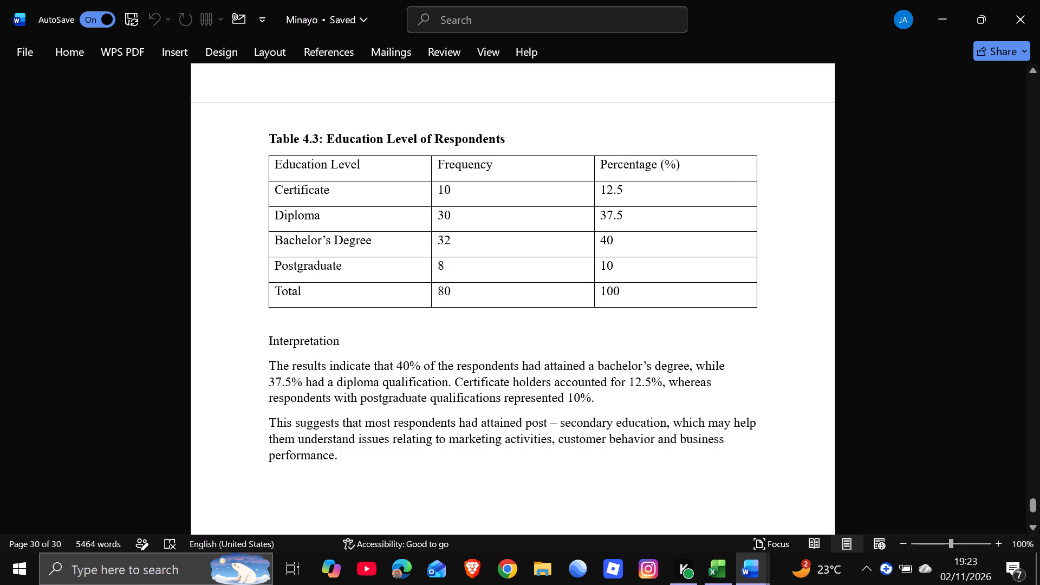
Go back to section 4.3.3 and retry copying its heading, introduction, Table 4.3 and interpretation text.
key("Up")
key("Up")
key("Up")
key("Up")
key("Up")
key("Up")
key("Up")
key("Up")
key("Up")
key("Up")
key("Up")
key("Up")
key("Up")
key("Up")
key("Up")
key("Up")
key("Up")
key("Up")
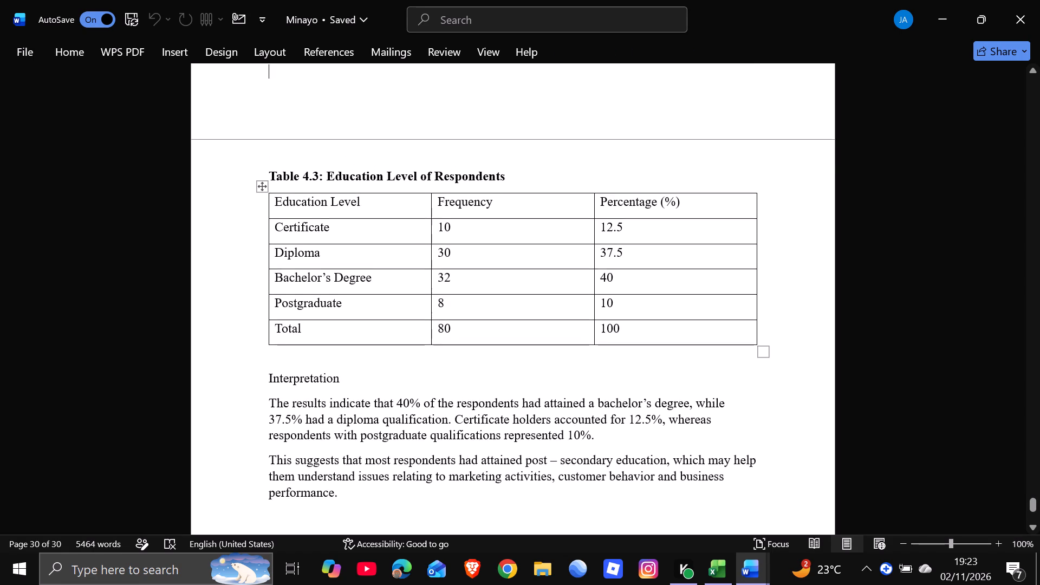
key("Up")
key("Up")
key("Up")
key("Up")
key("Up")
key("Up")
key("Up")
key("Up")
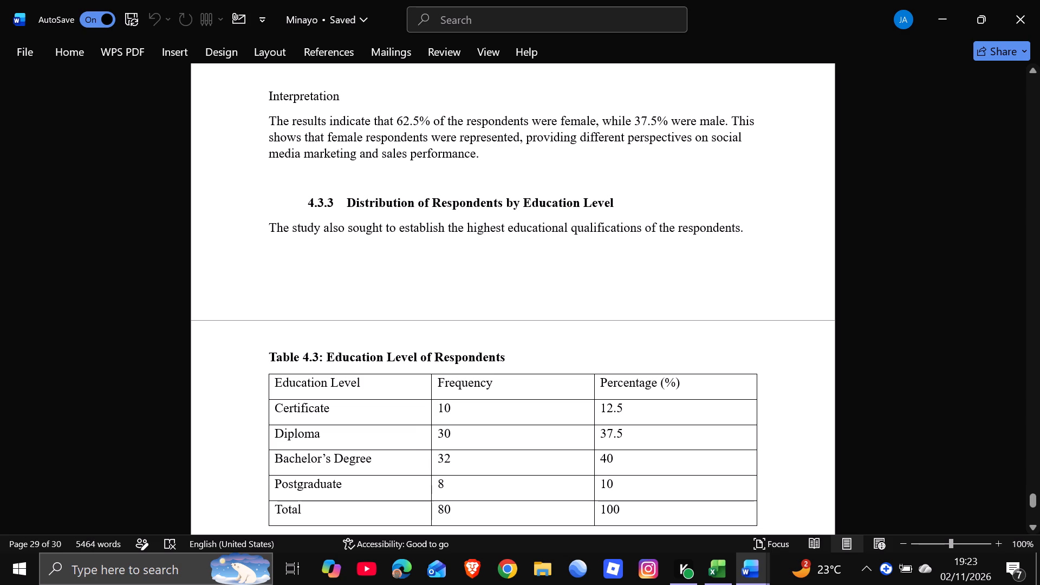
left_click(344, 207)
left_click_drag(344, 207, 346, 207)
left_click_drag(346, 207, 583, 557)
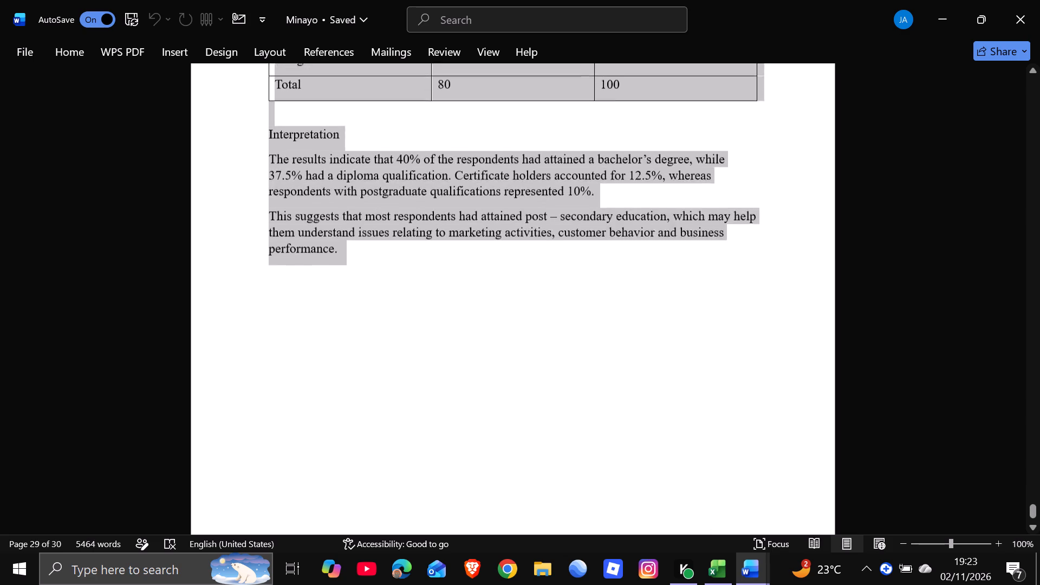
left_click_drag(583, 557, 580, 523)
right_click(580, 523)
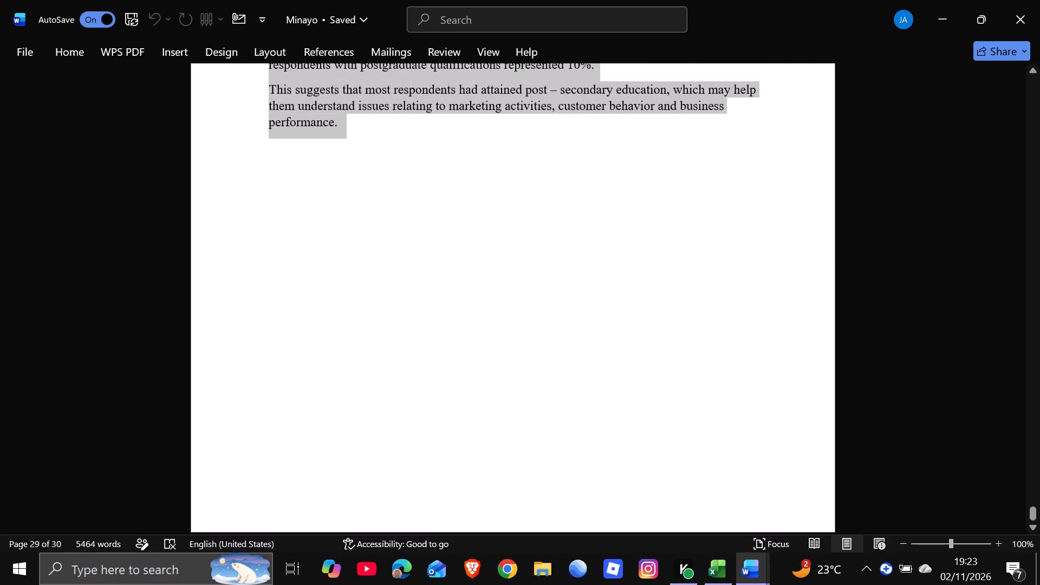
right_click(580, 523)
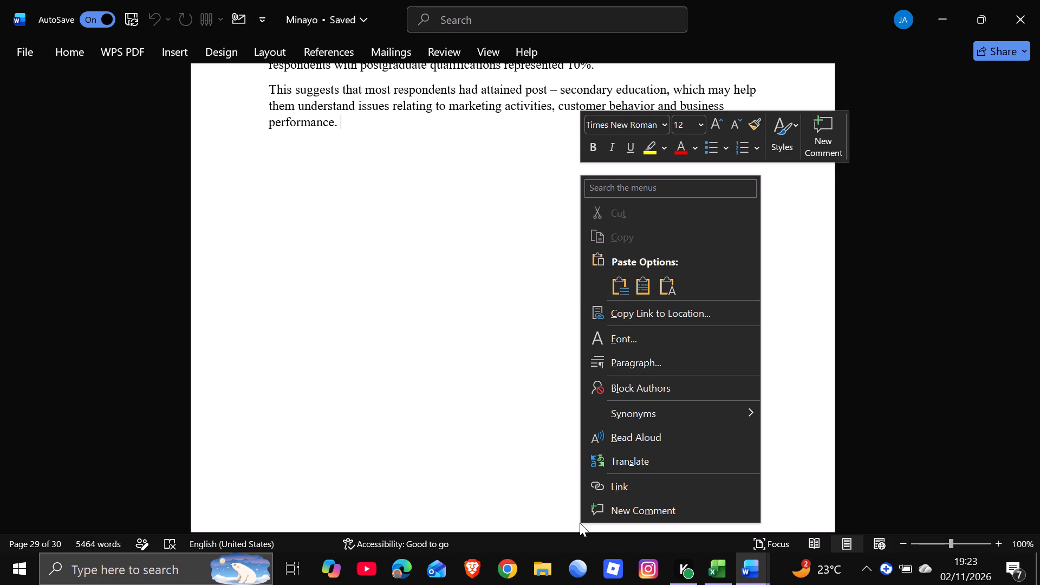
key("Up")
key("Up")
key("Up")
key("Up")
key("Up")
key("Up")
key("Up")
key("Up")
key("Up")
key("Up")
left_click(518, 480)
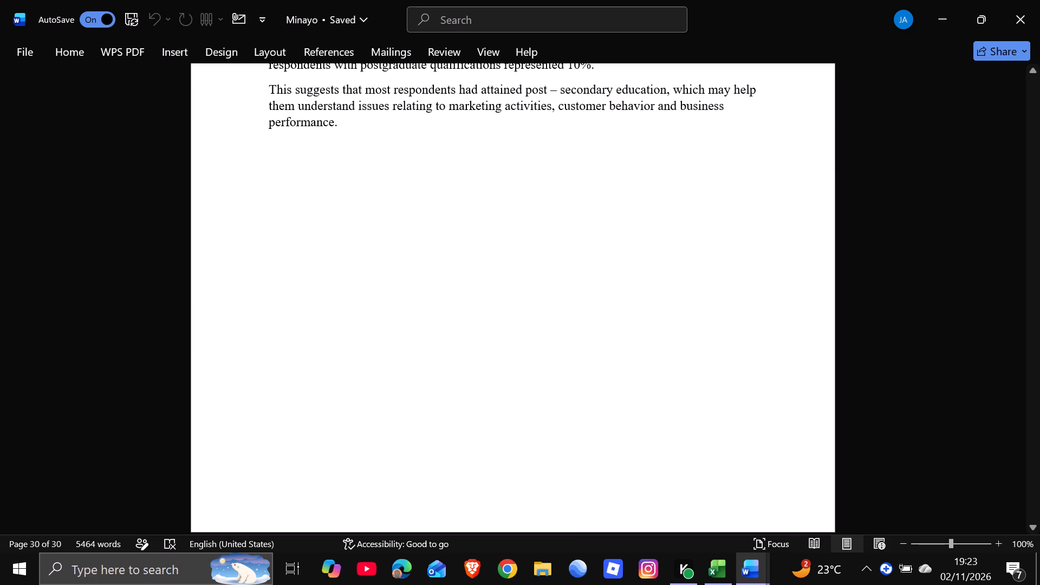
Return to the 4.3.3 Distribution of Respondents by Education Level heading and reduce its indent towards the body text's left margin.
key("Up")
key("Up")
key("Up")
key("Up")
key("Up")
key("Up")
key("Up")
key("Up")
key("Up")
key("Up")
key("Up")
key("Up")
key("Up")
key("Up")
key("Up")
key("Up")
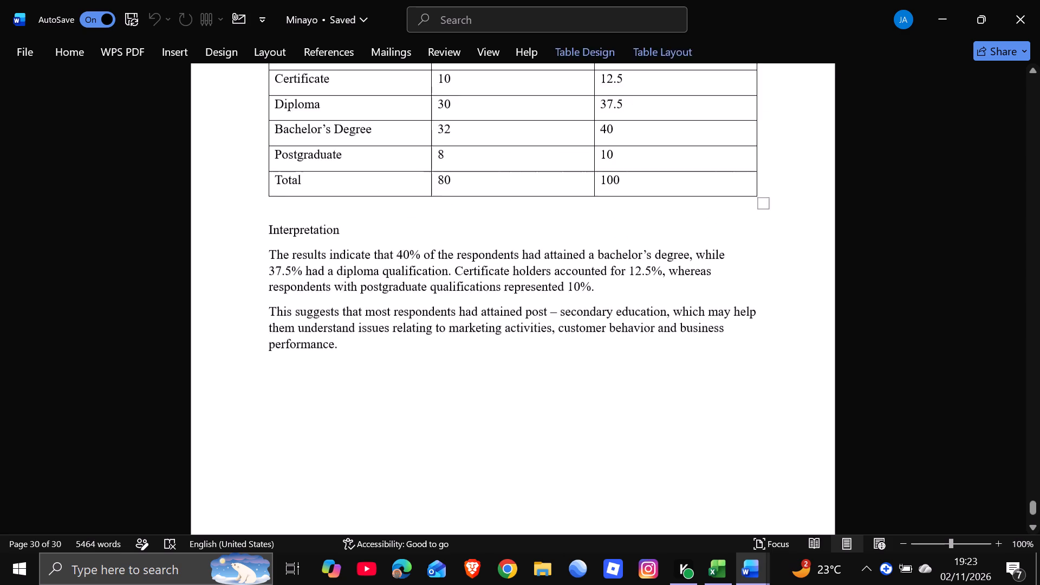
key("Up")
key("Up")
key("Up")
key("Up")
key("Up")
key("Up")
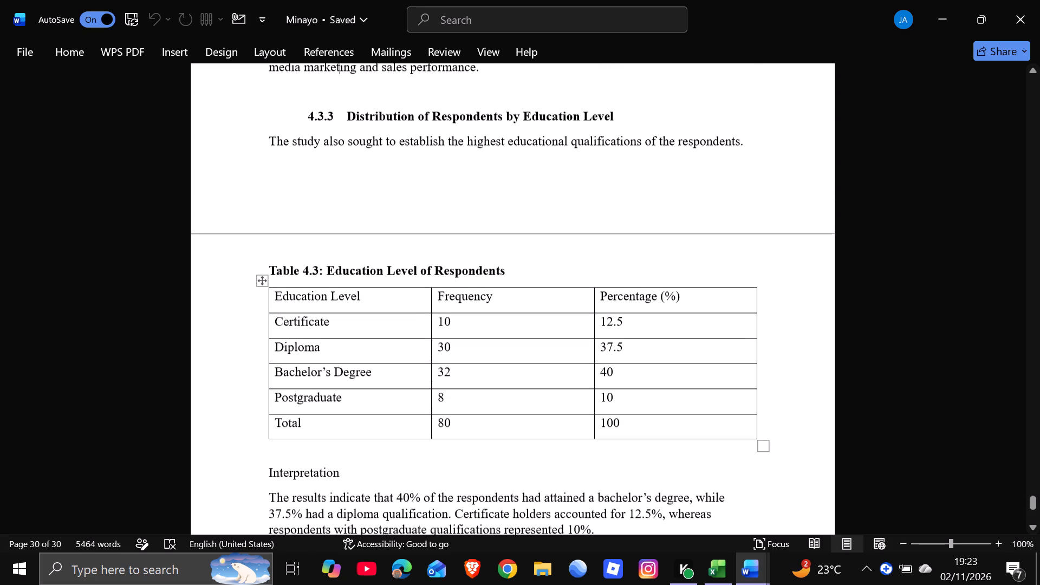
left_click(346, 127)
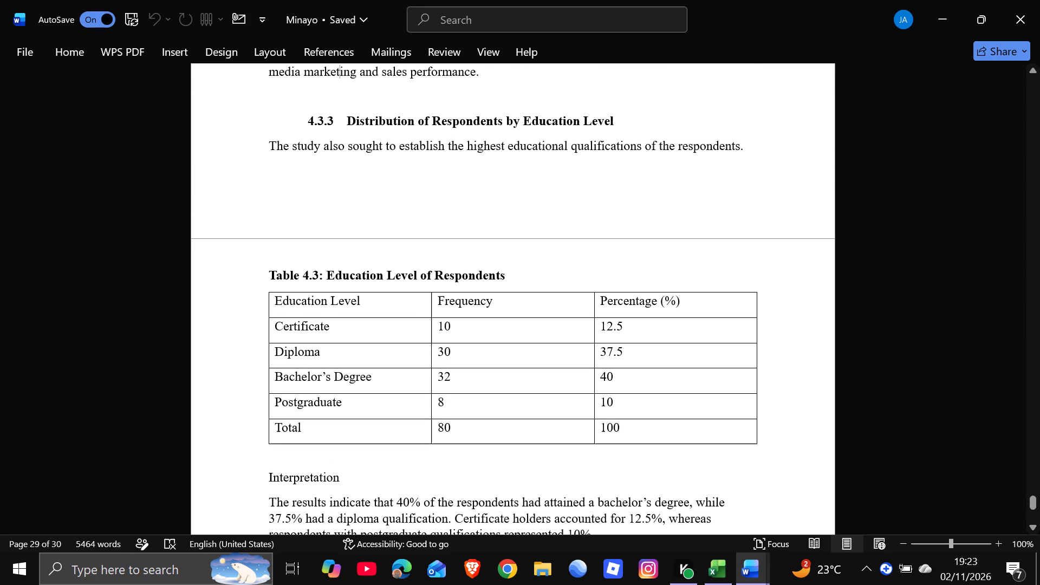
left_click_drag(323, 136, 456, 140)
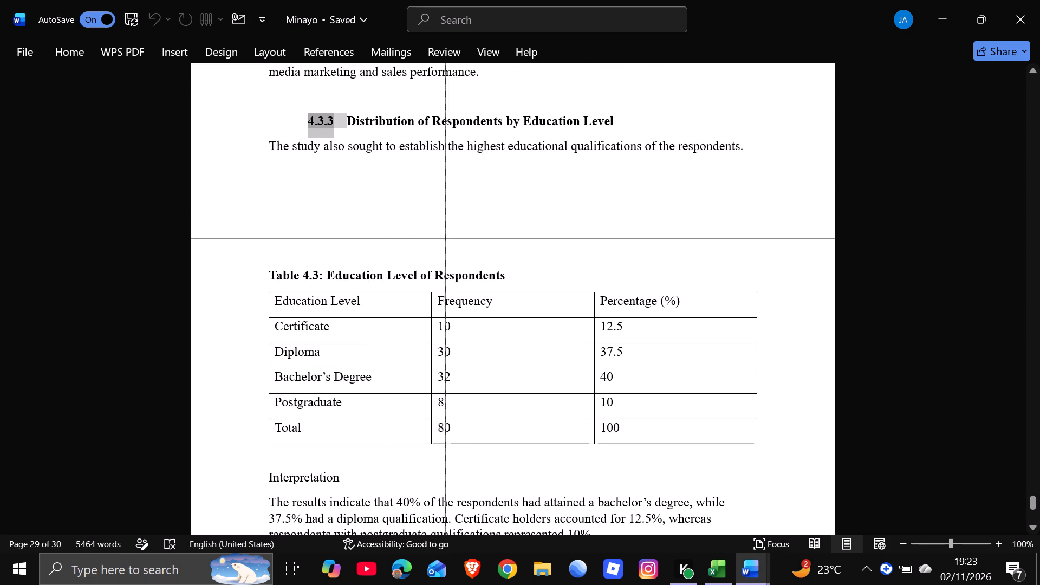
left_click_drag(456, 140, 279, 155)
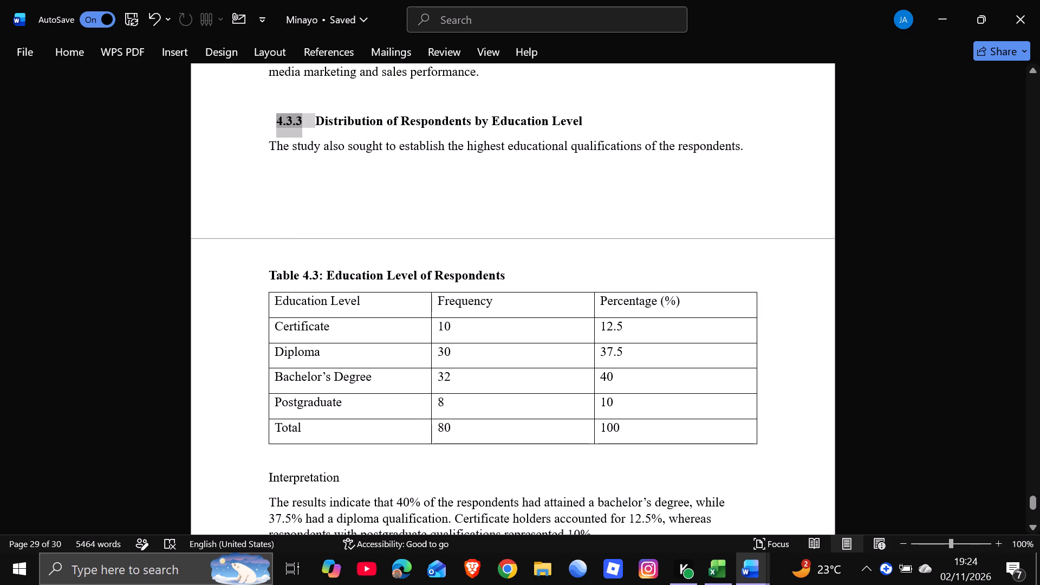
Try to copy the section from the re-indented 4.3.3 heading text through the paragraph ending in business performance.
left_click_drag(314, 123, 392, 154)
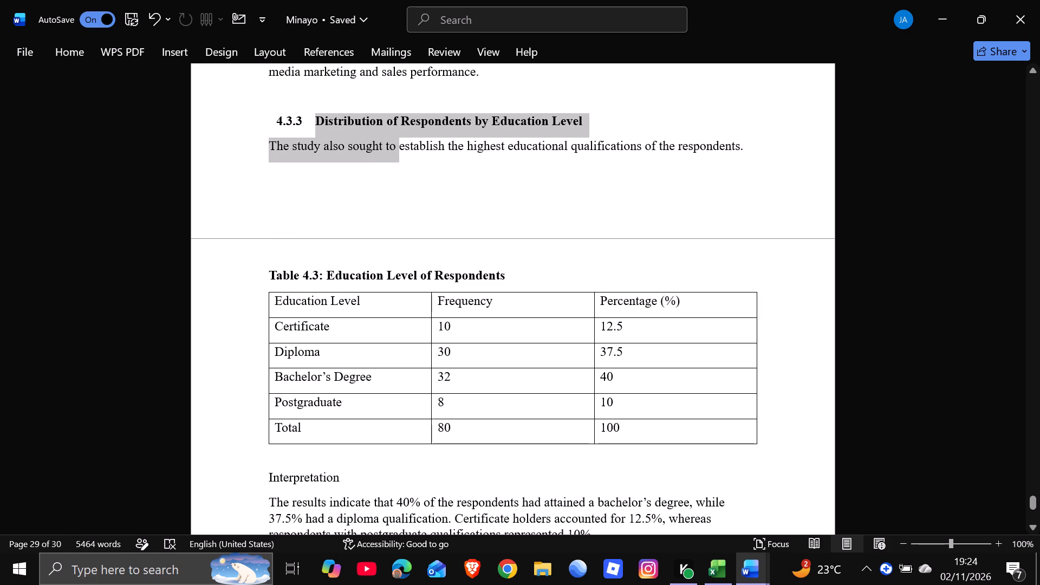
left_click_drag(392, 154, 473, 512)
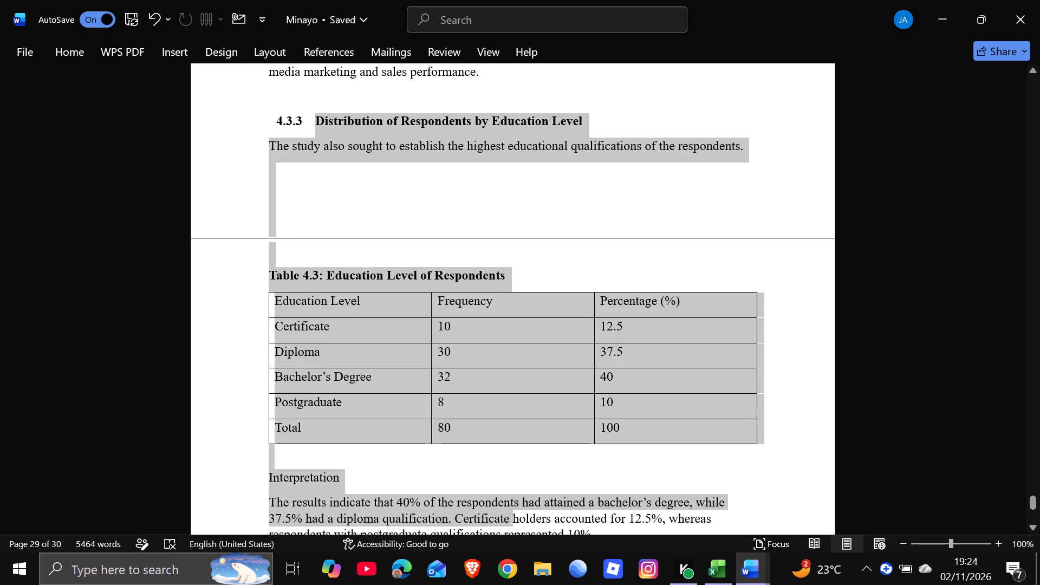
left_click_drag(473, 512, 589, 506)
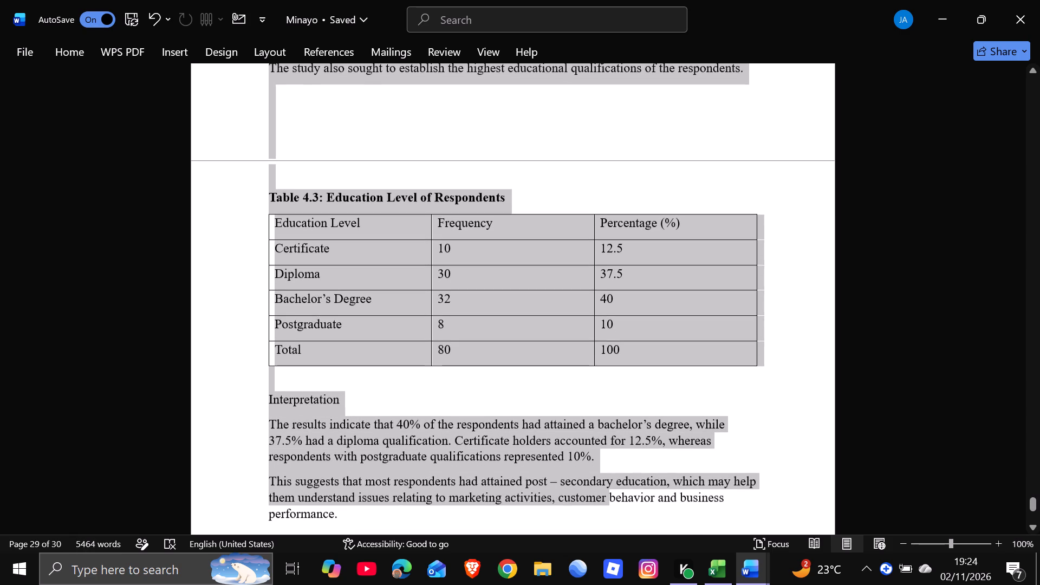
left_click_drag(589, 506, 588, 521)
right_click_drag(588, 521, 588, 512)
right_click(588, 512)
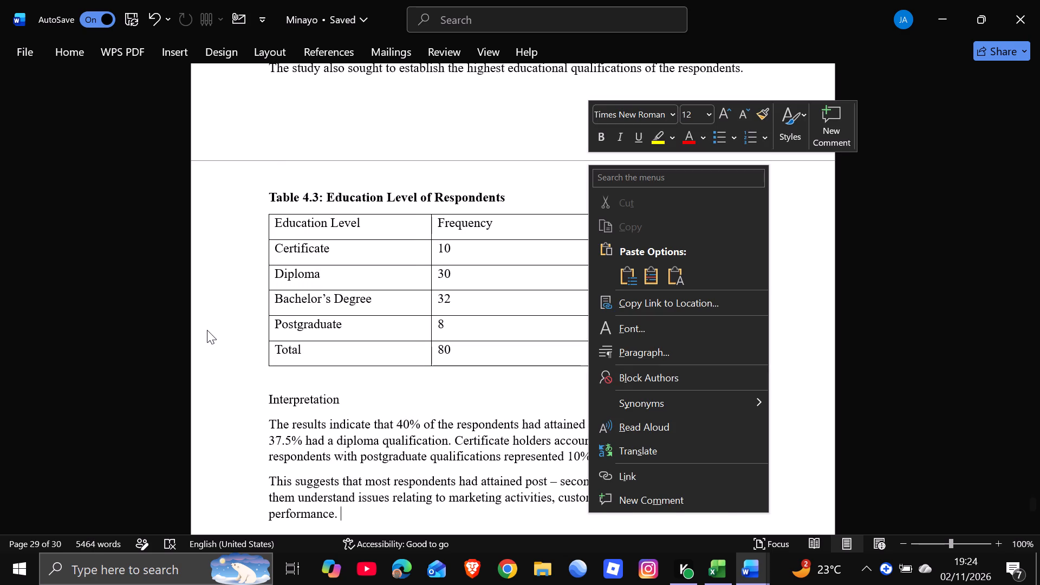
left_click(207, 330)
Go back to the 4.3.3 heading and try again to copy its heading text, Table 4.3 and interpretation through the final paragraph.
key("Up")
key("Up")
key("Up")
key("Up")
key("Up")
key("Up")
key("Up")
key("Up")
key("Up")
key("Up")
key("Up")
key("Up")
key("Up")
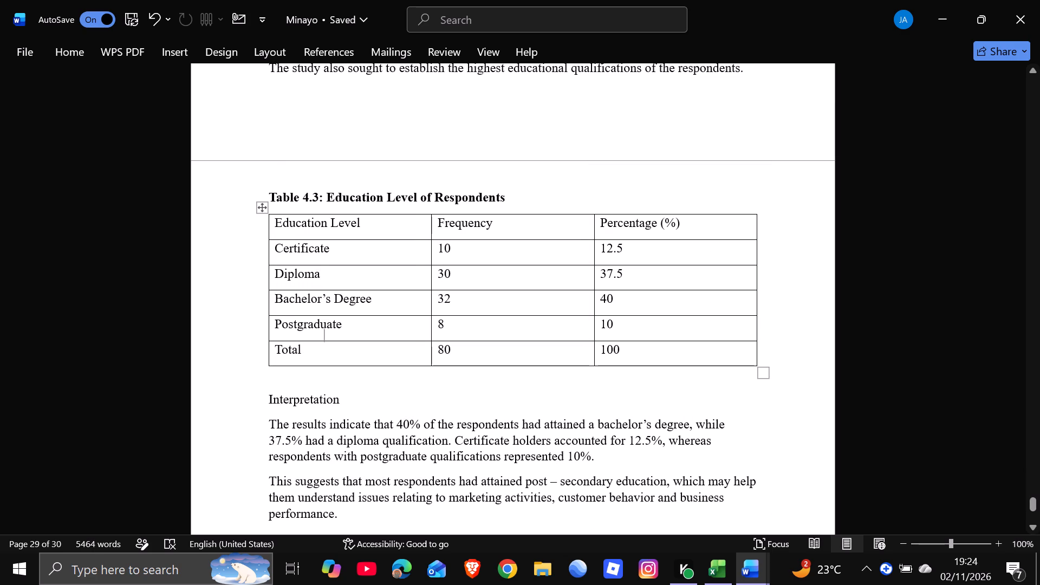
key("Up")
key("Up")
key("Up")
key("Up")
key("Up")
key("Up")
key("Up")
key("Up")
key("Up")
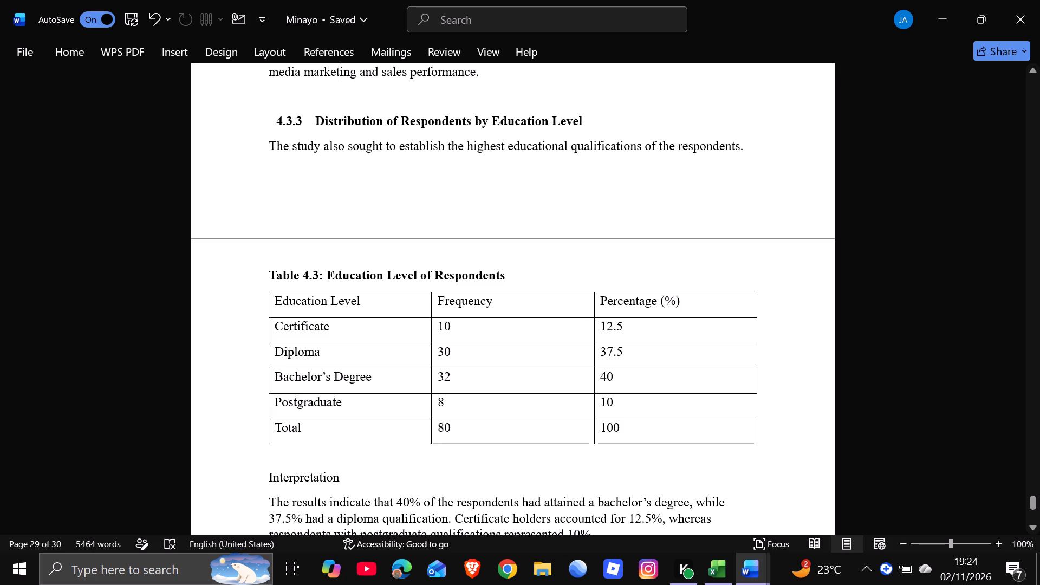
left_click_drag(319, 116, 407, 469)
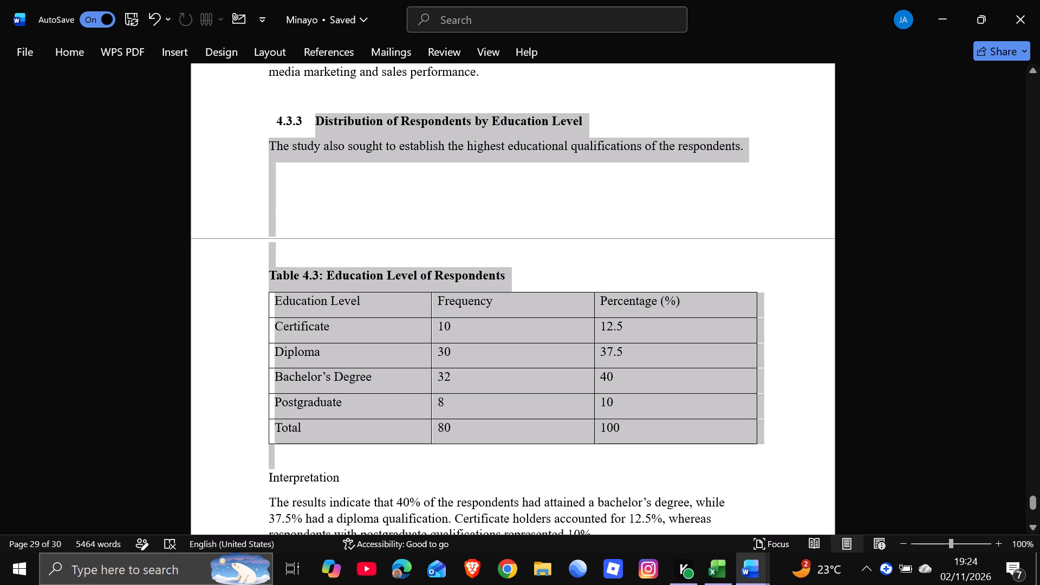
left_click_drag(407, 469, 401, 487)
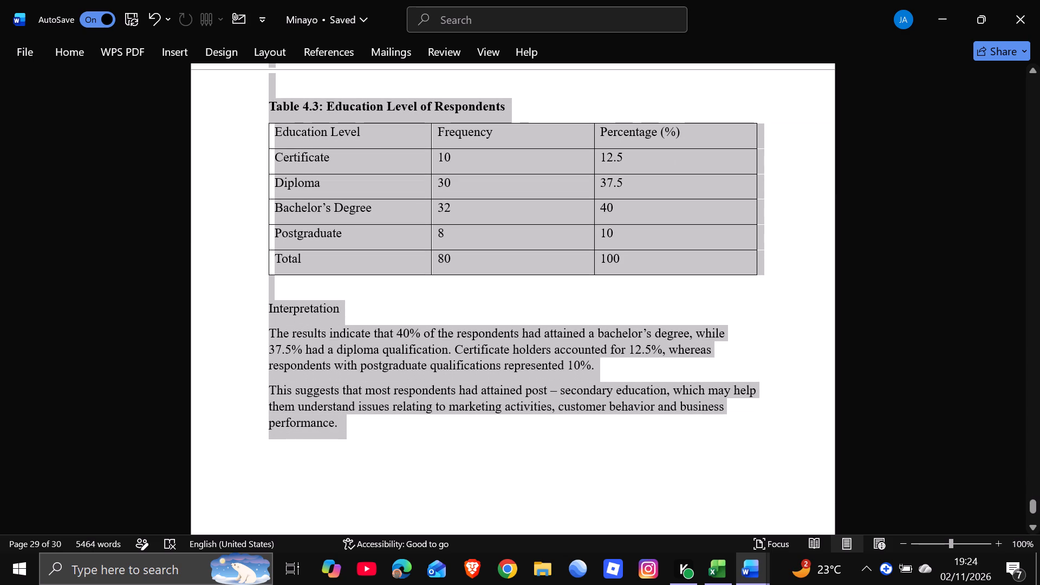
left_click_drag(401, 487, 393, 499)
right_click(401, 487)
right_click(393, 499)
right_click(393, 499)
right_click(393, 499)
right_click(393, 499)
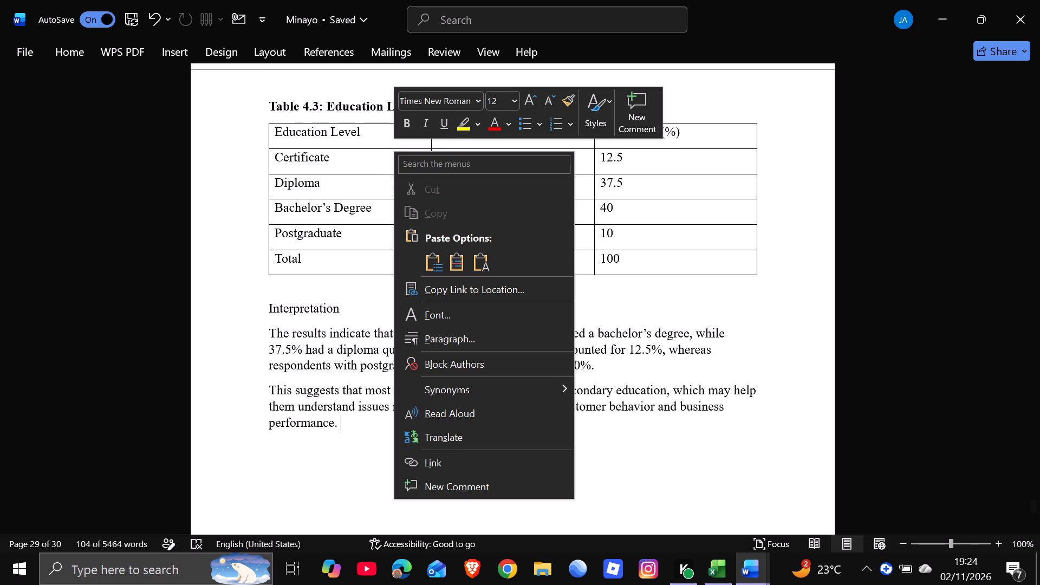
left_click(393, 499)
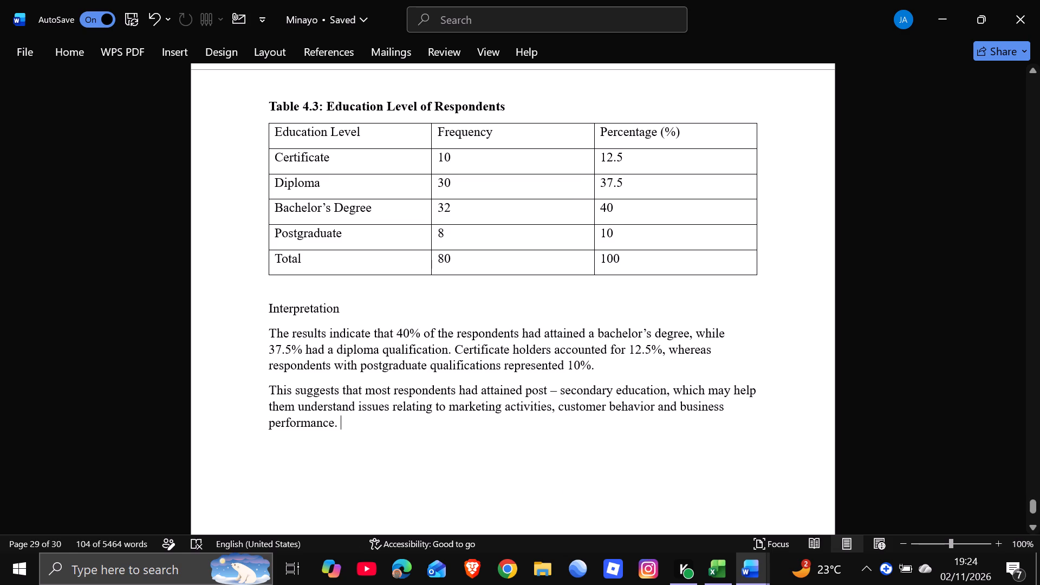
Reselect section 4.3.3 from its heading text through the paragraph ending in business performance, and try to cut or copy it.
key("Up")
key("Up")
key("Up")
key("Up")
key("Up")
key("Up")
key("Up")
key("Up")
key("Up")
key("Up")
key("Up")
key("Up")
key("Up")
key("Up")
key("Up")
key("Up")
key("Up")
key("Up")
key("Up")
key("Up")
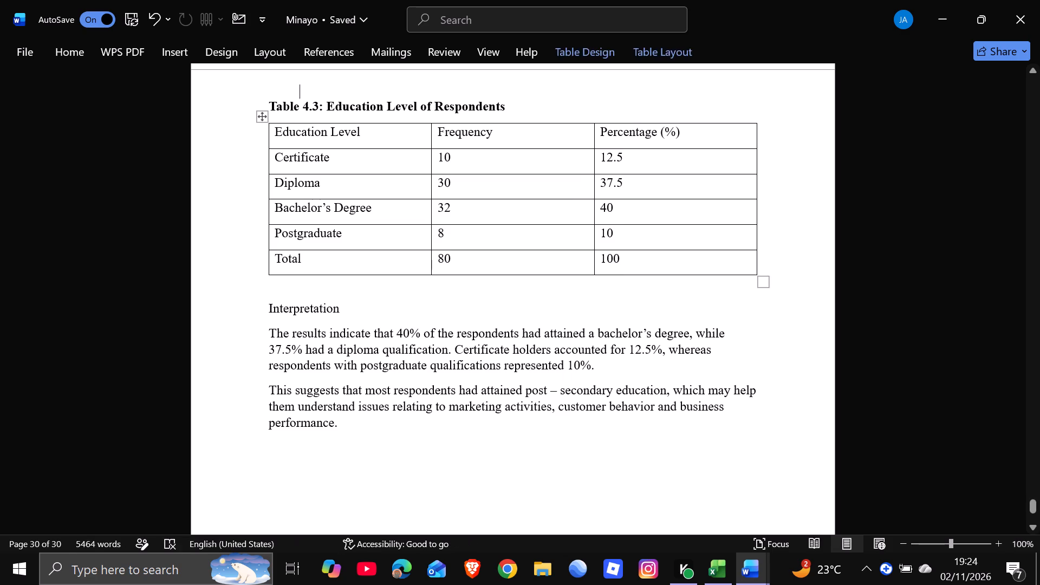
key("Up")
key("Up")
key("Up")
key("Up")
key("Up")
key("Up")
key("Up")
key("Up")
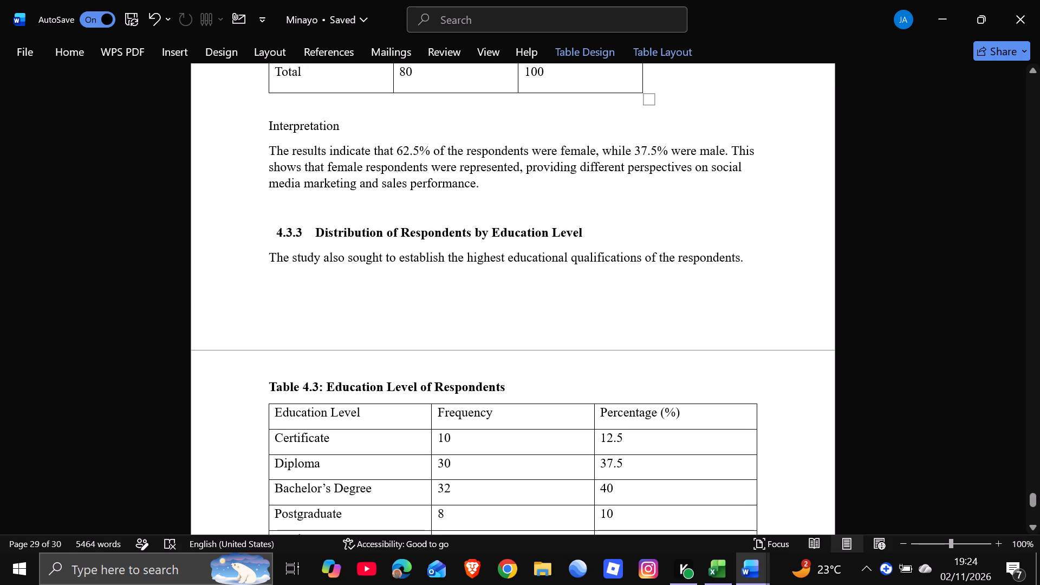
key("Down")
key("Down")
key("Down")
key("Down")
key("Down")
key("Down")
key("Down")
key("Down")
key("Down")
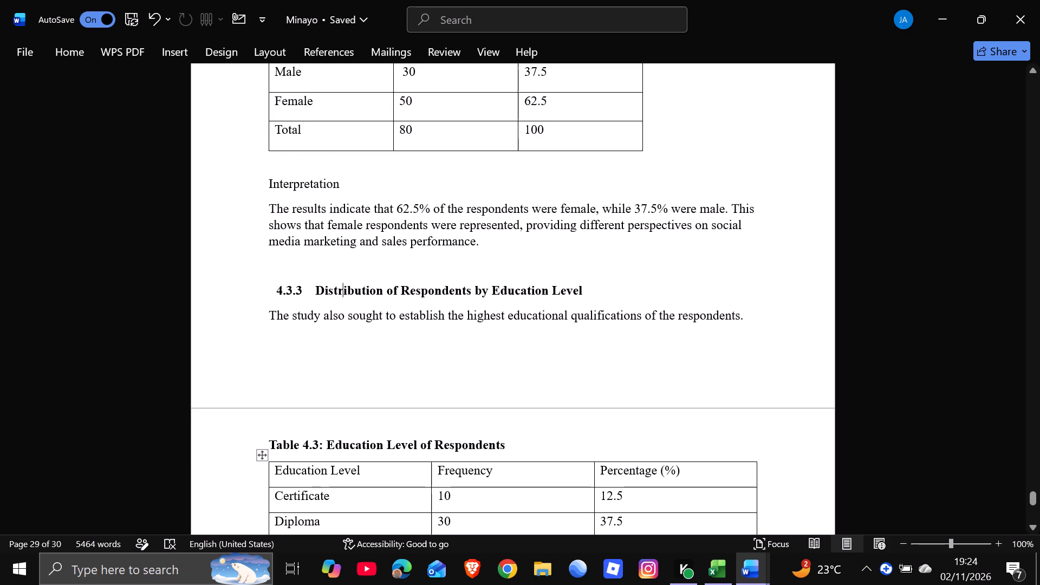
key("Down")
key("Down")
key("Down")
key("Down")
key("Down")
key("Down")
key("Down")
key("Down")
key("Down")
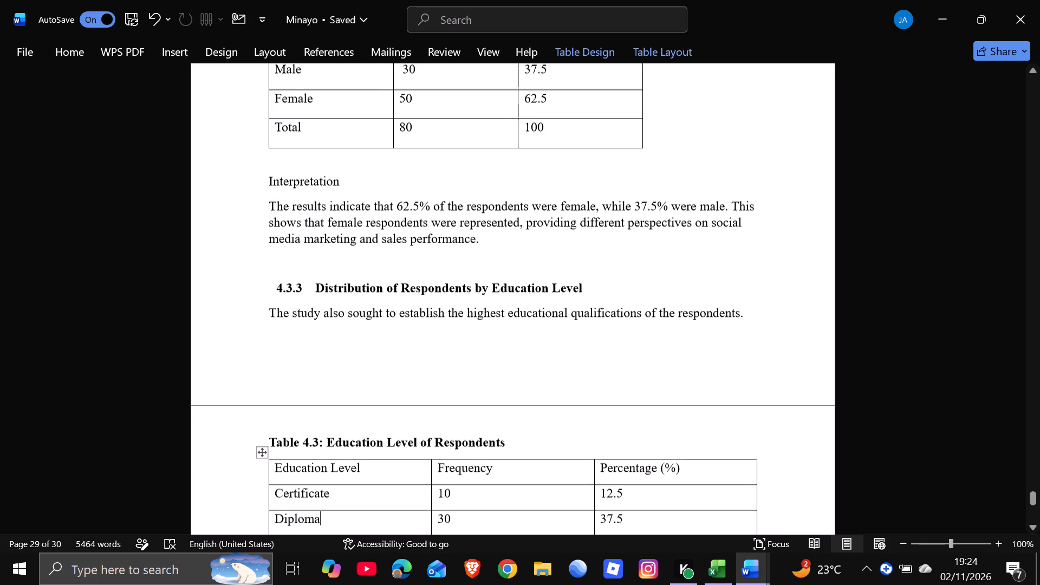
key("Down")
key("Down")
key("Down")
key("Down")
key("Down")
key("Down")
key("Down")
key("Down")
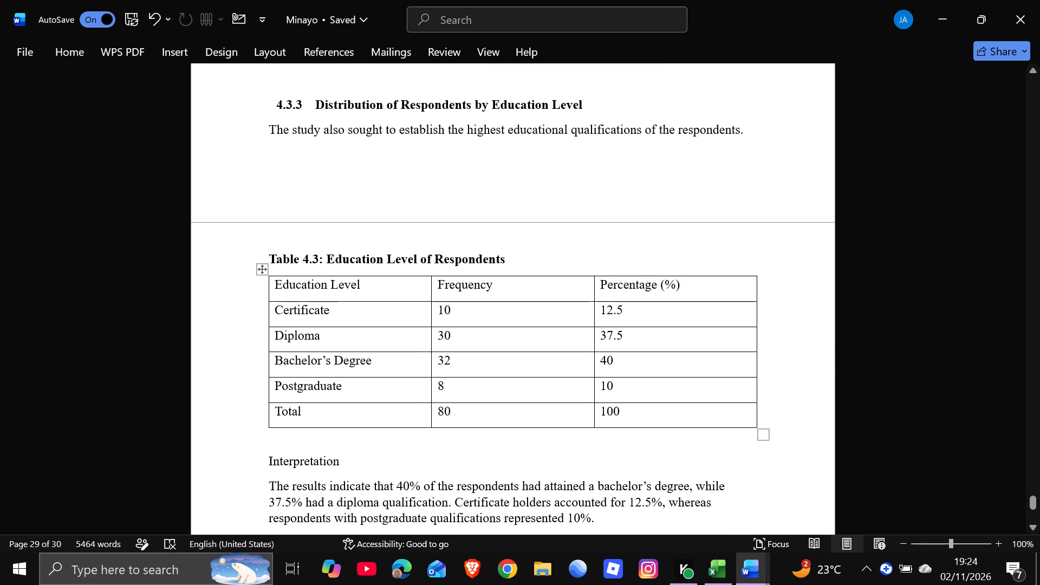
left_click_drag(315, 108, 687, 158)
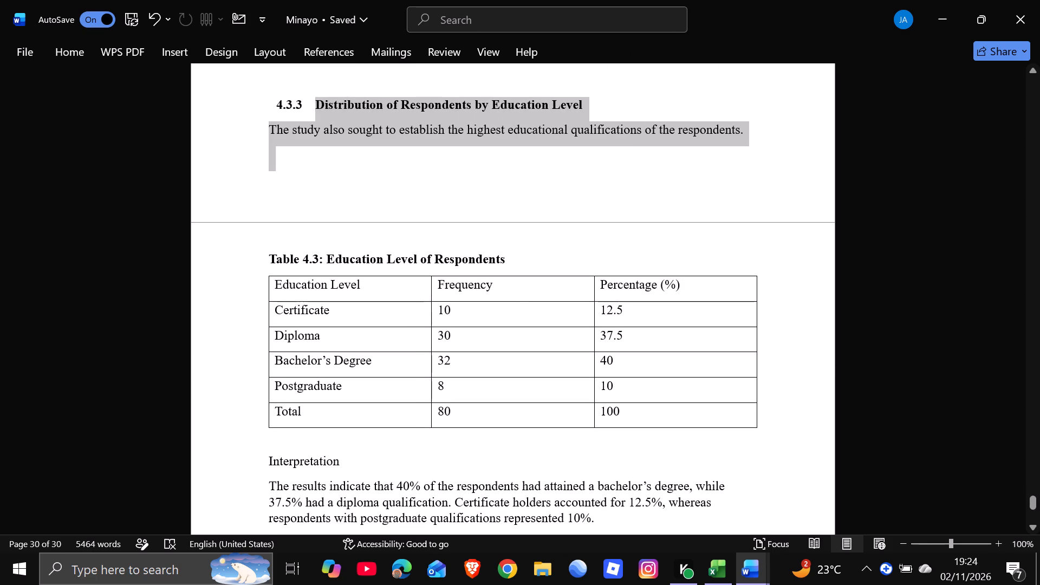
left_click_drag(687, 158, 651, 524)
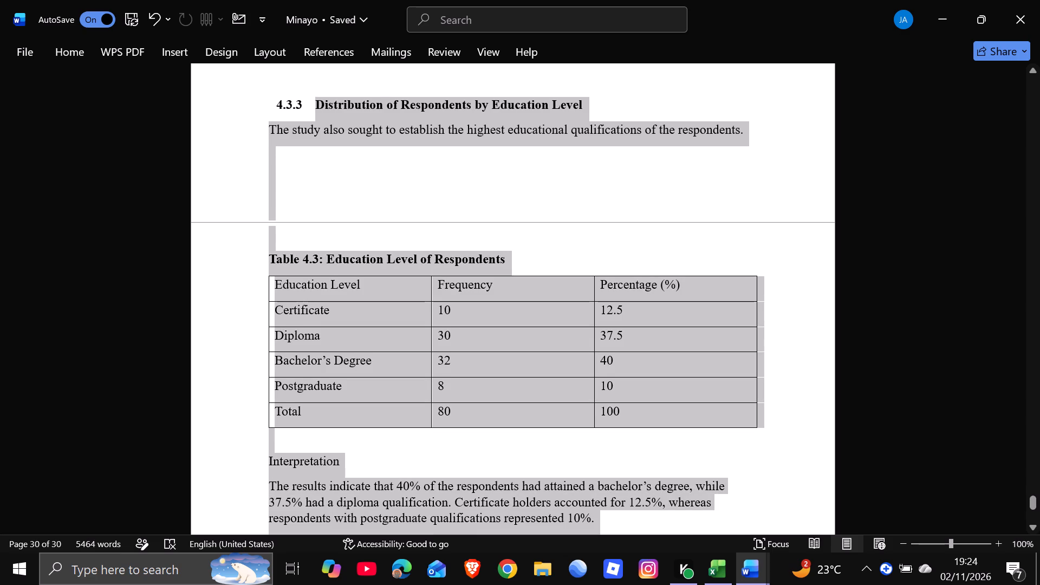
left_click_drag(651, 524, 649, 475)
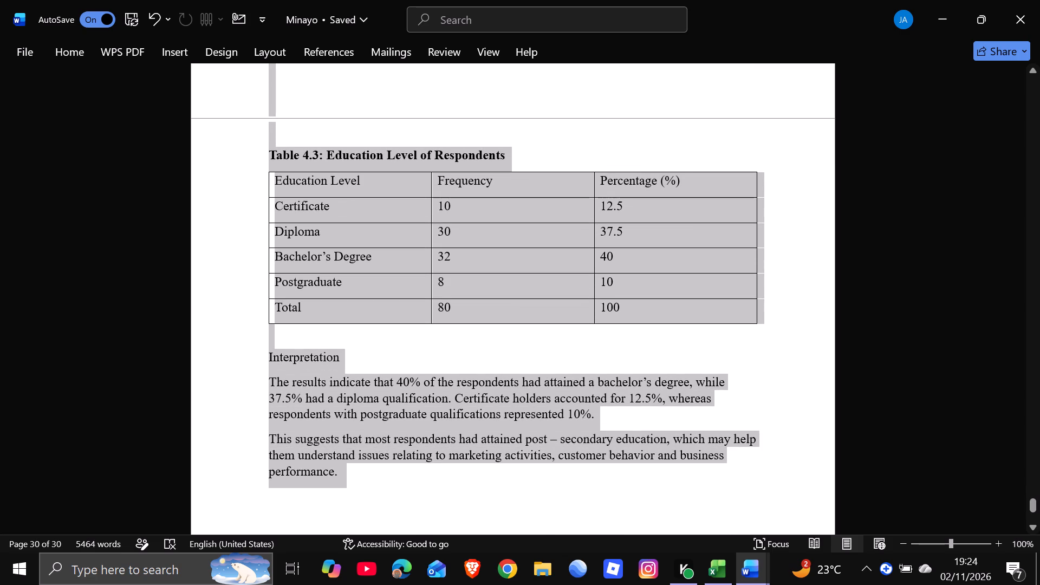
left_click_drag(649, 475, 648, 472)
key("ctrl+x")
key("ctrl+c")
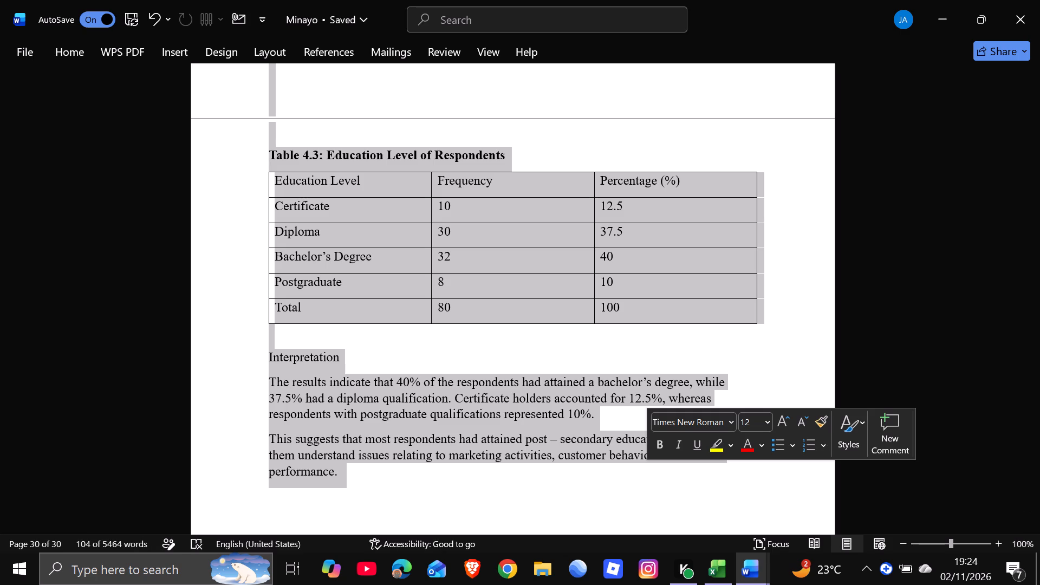
Switch to the social media marketing proposal and remove the blank line below the gender distribution interpretation.
left_click(750, 569)
left_click(681, 495)
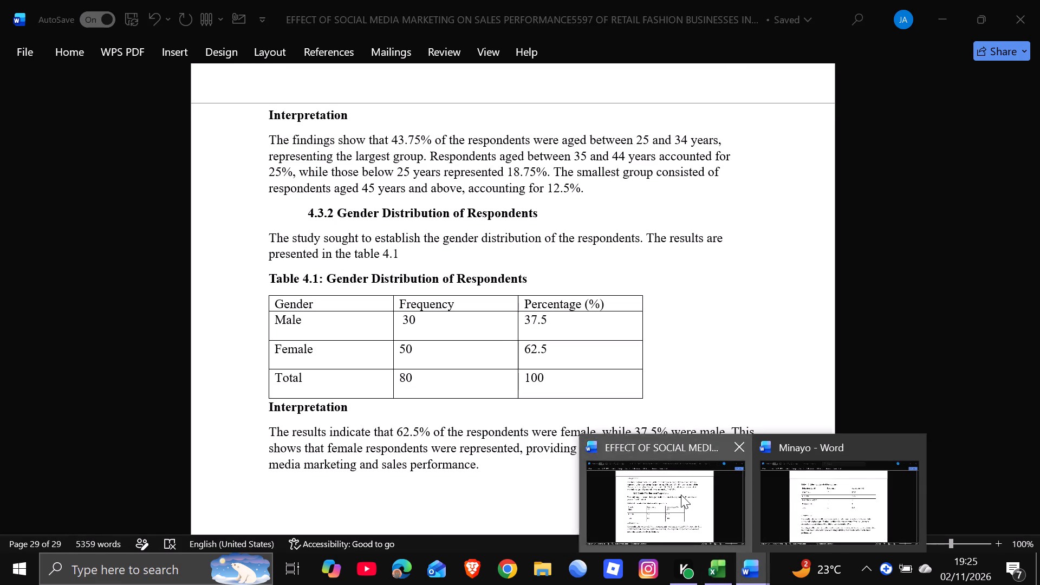
key("BackSpace")
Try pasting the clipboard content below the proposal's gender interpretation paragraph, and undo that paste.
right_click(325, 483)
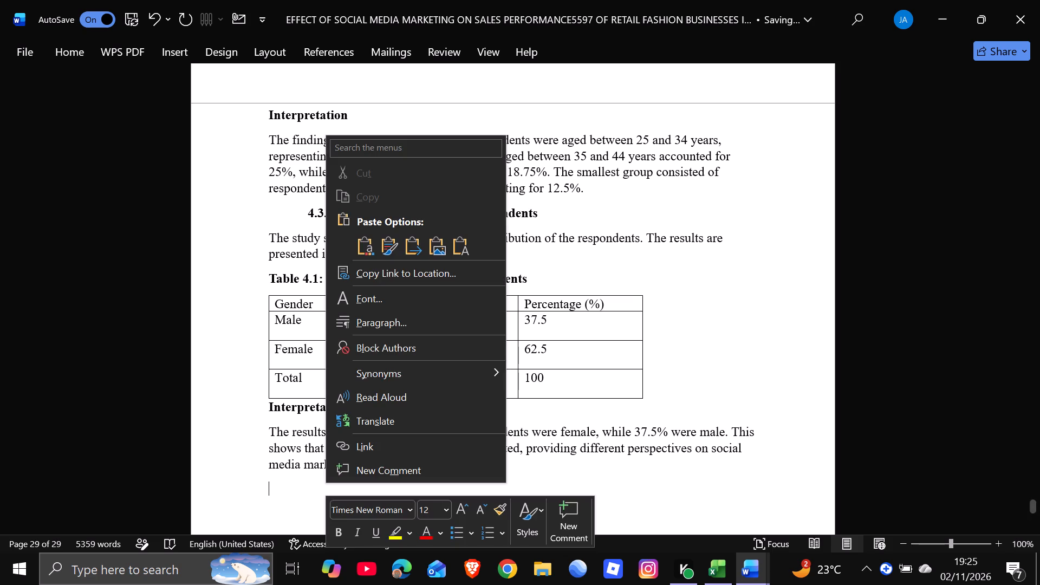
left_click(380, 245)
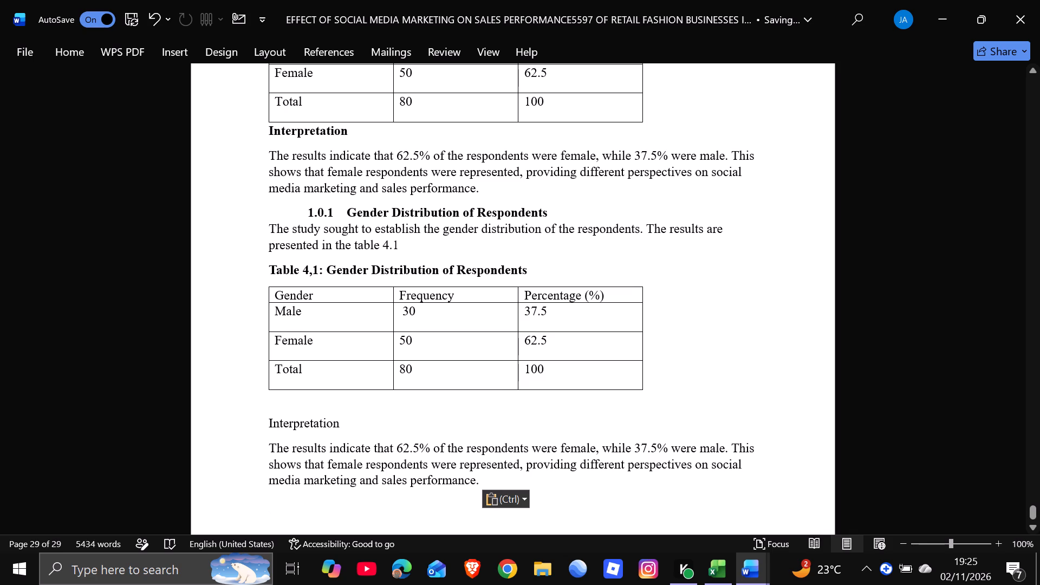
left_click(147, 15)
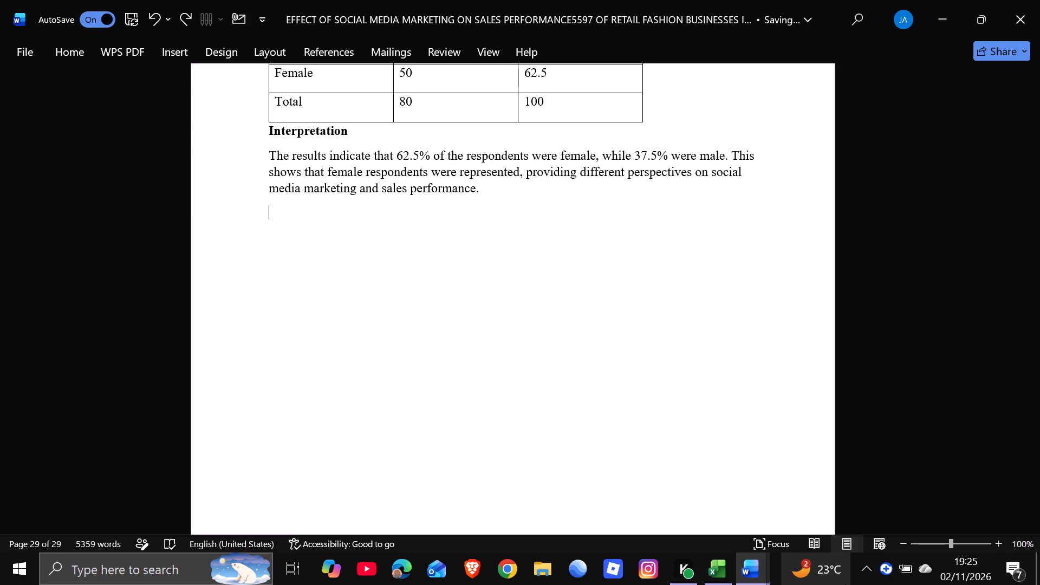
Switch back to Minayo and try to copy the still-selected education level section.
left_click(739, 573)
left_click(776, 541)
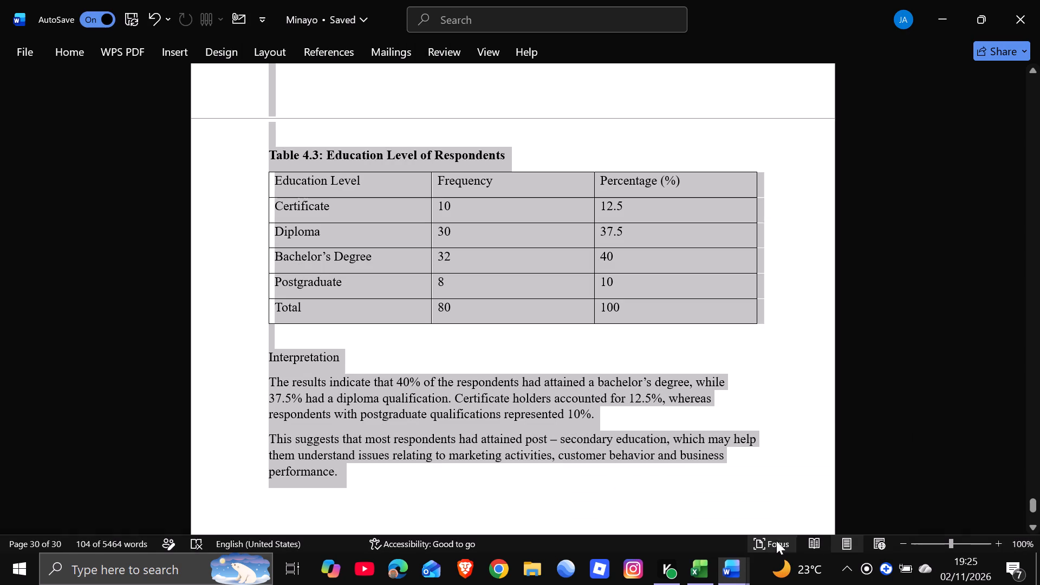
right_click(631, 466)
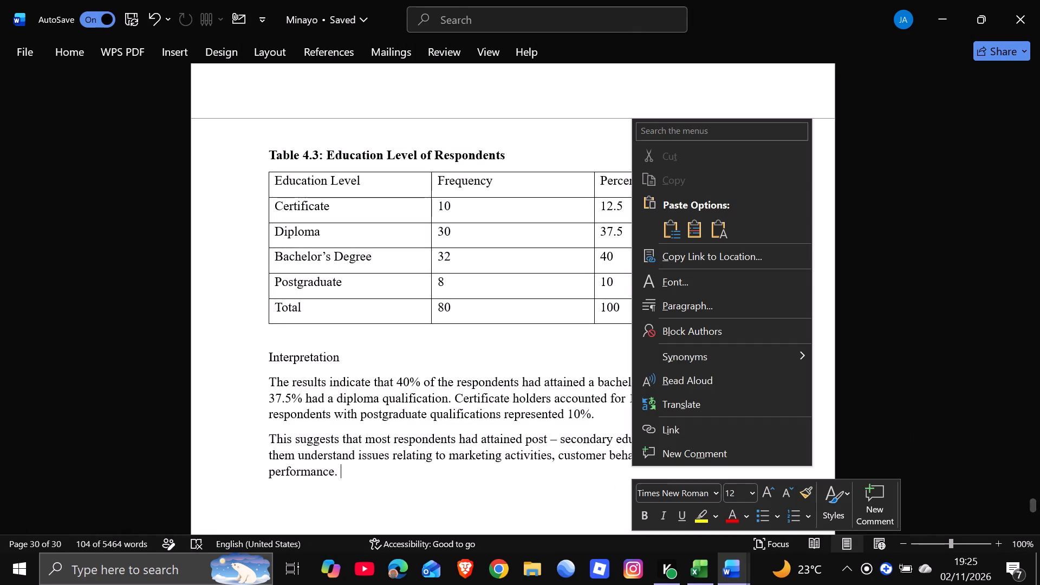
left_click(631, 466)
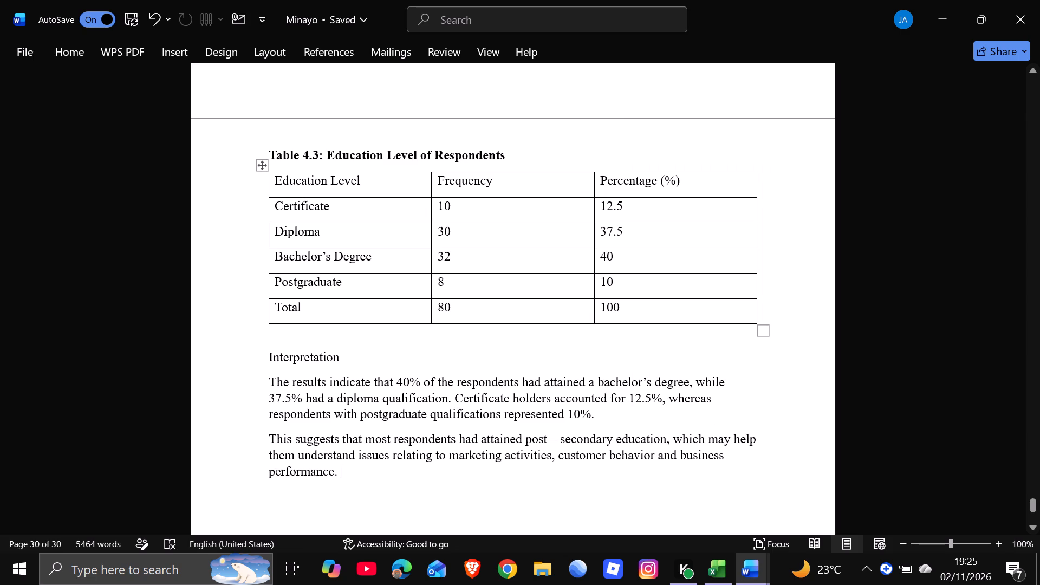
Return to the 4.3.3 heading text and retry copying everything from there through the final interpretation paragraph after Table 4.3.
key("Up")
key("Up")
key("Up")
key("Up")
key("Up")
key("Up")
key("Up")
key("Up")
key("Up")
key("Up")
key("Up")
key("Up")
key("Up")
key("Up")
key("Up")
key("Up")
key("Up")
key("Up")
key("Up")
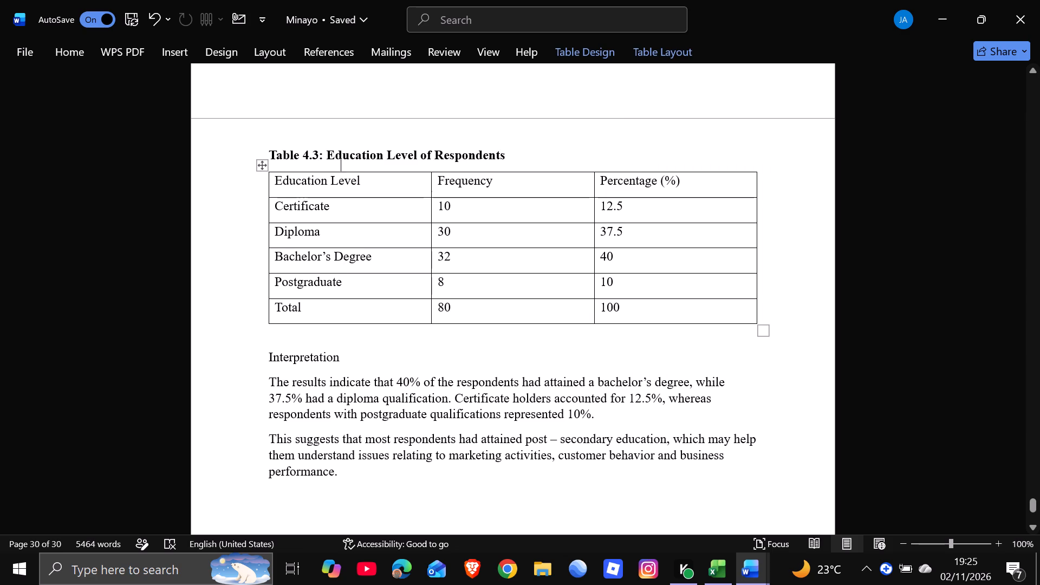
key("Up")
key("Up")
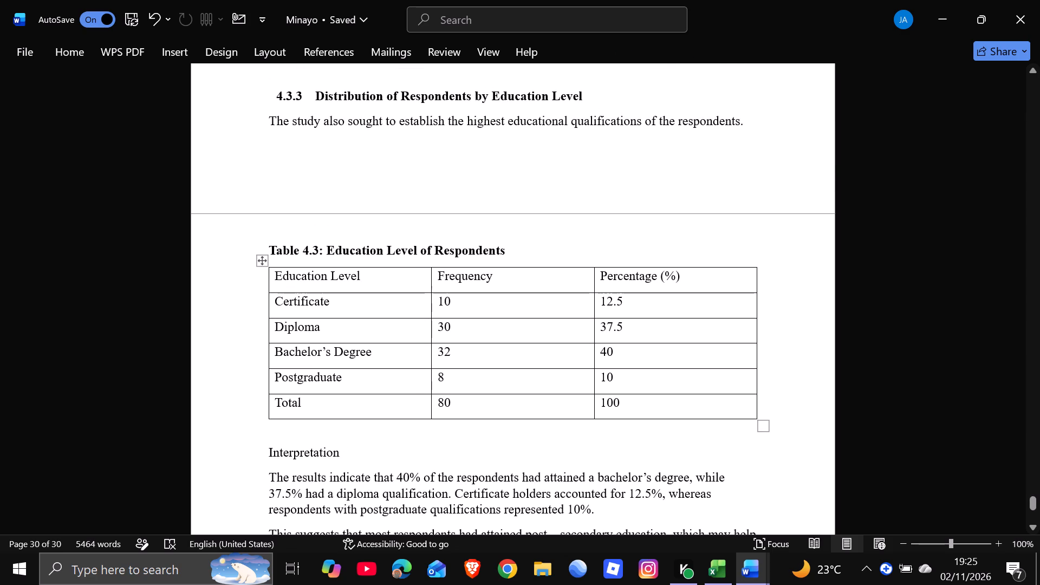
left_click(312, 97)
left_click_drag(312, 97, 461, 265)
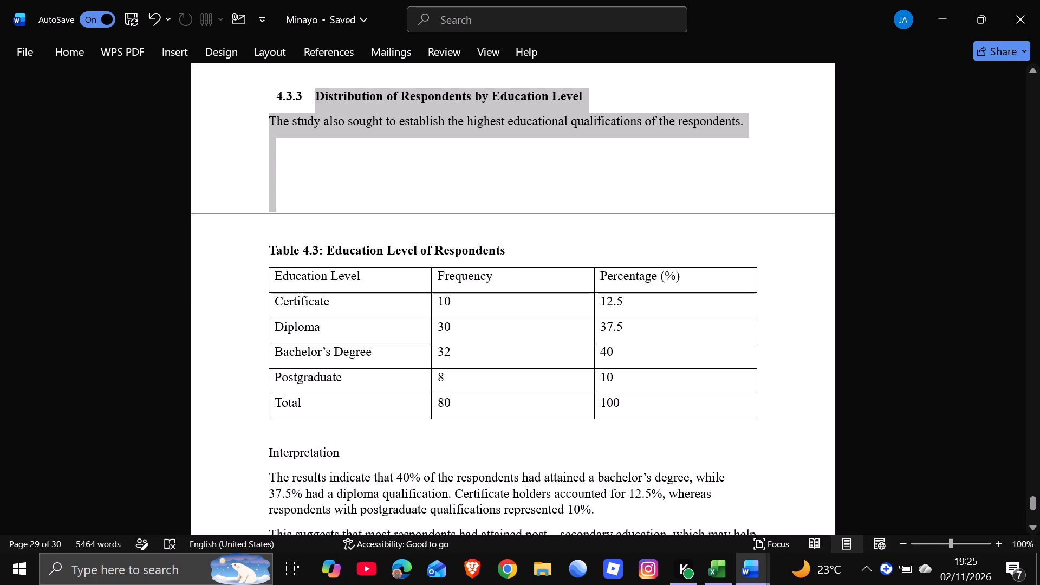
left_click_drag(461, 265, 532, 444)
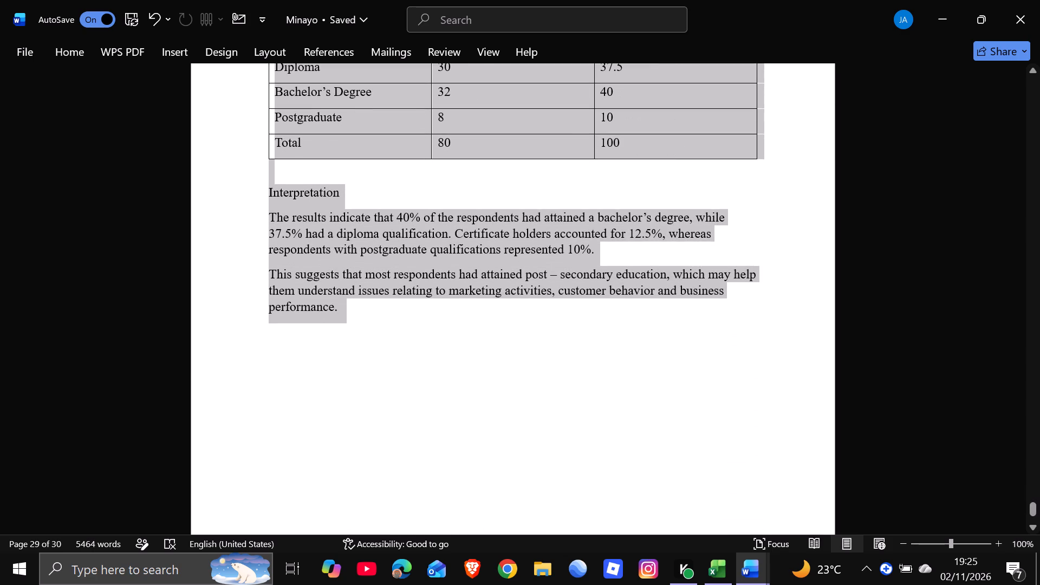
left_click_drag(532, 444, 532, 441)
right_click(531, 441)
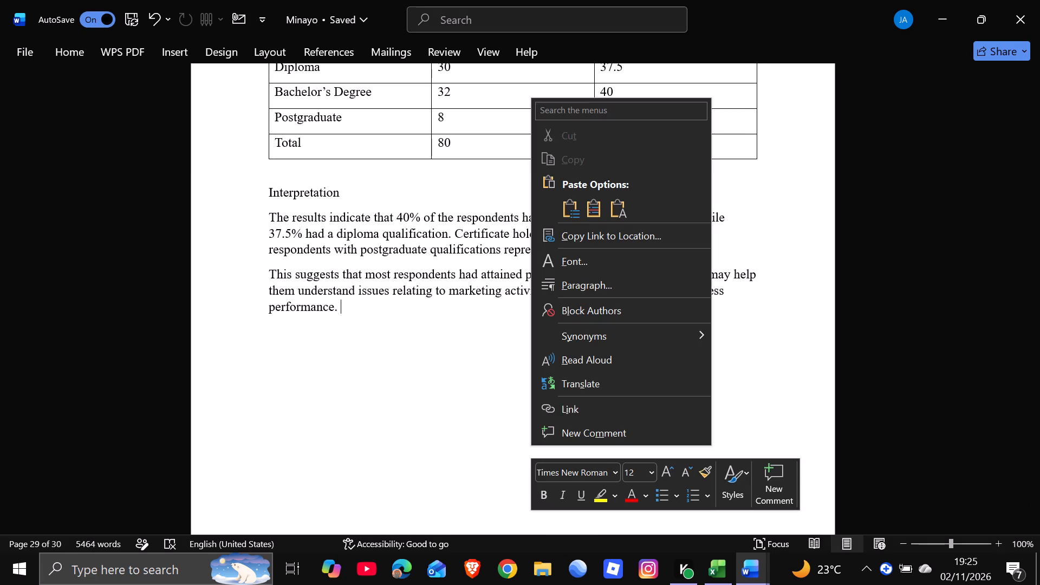